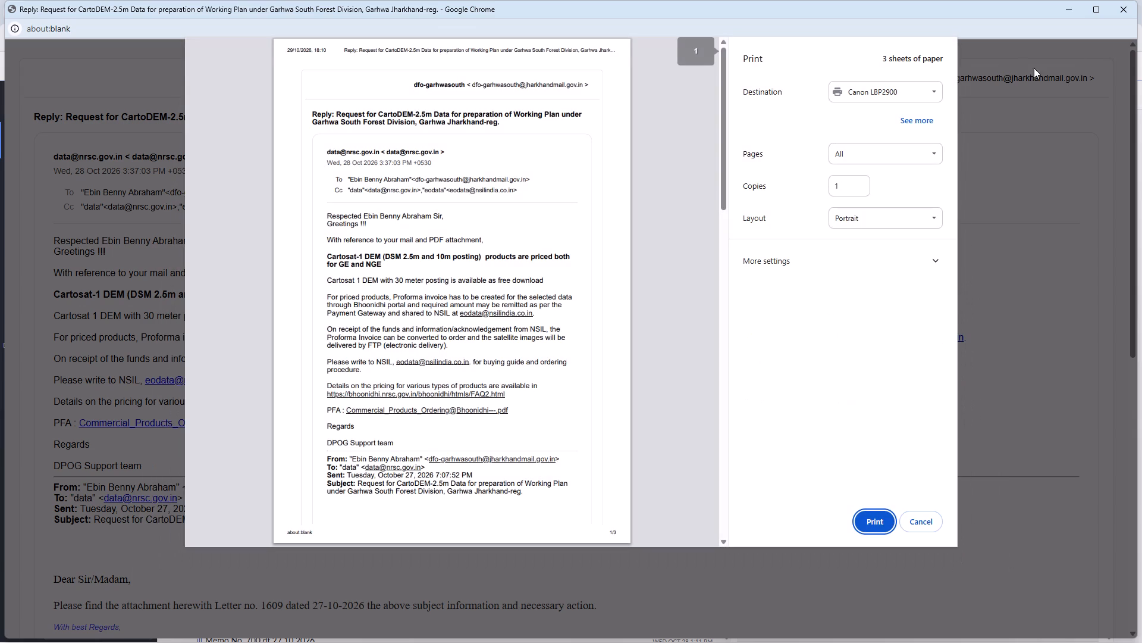
Save the CartoDEM-2.5m data reply email as a PDF in the Working Plan folder, including all pages.
{"action": "left_click", "coordinate": [905, 95]}
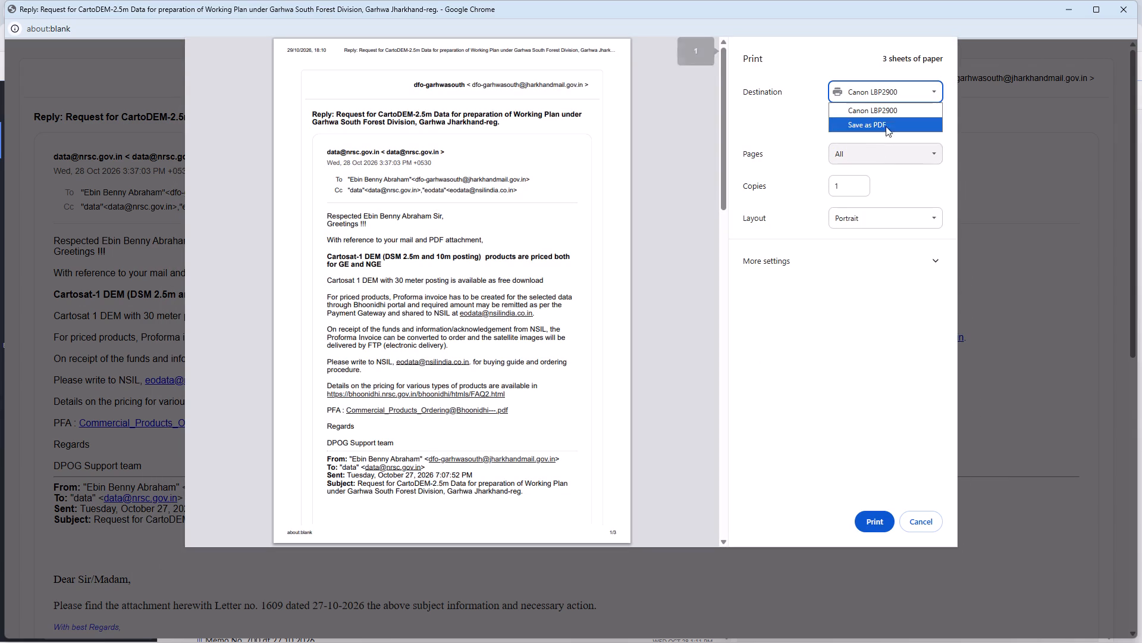
{"action": "left_click", "coordinate": [888, 120]}
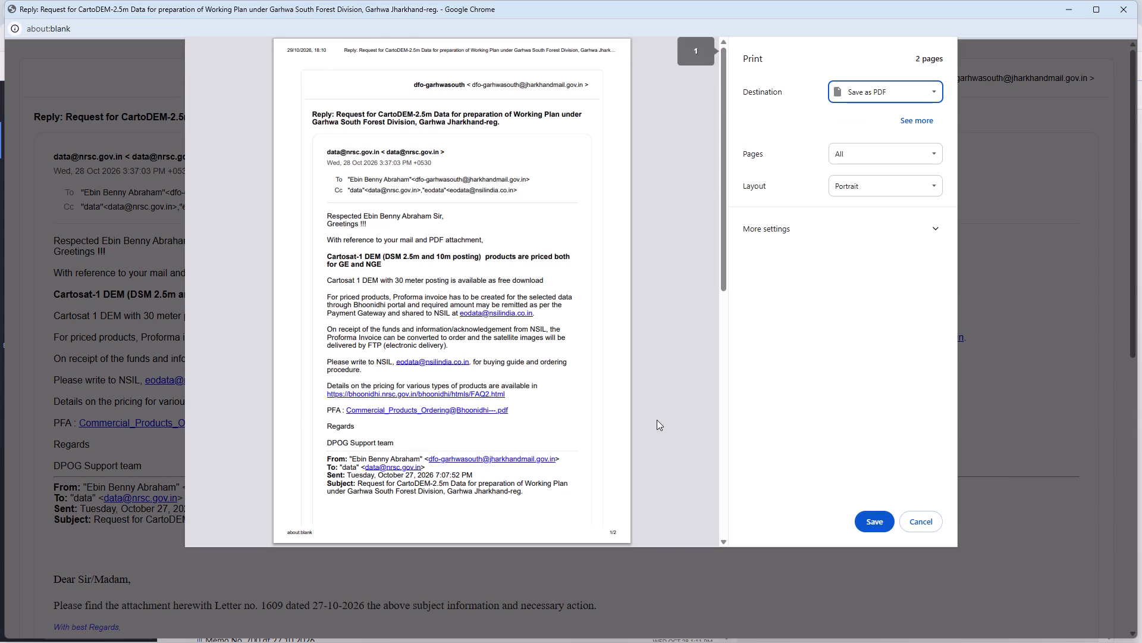
{"action": "scroll", "coordinate": [654, 419], "scroll_direction": "down", "scroll_amount": 4}
{"action": "left_click", "coordinate": [875, 521]}
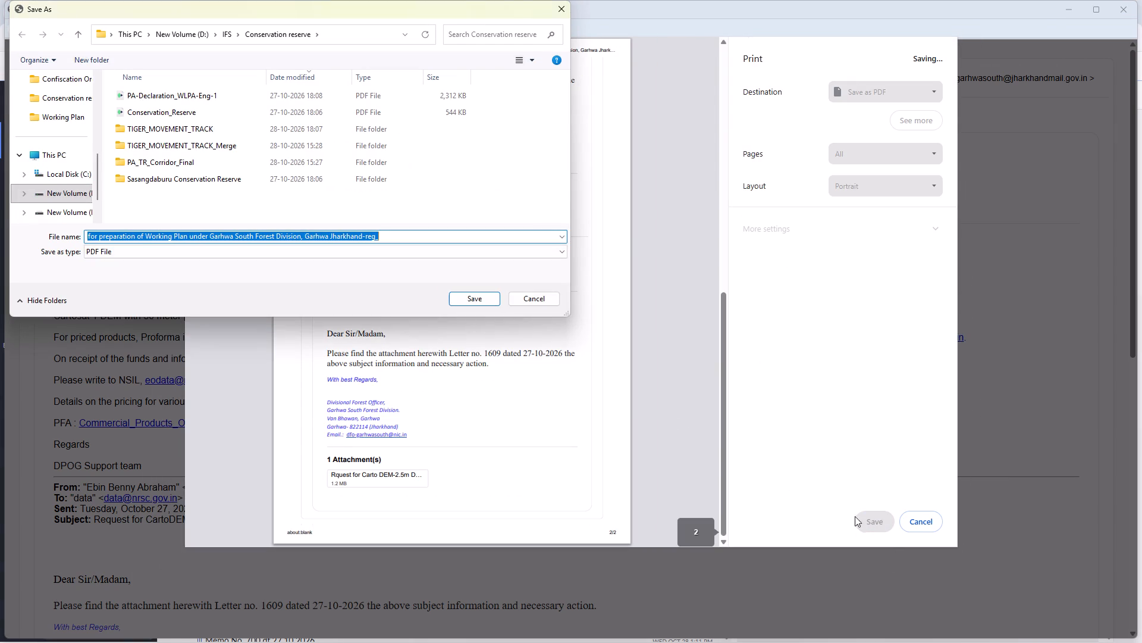
{"action": "left_click", "coordinate": [71, 112]}
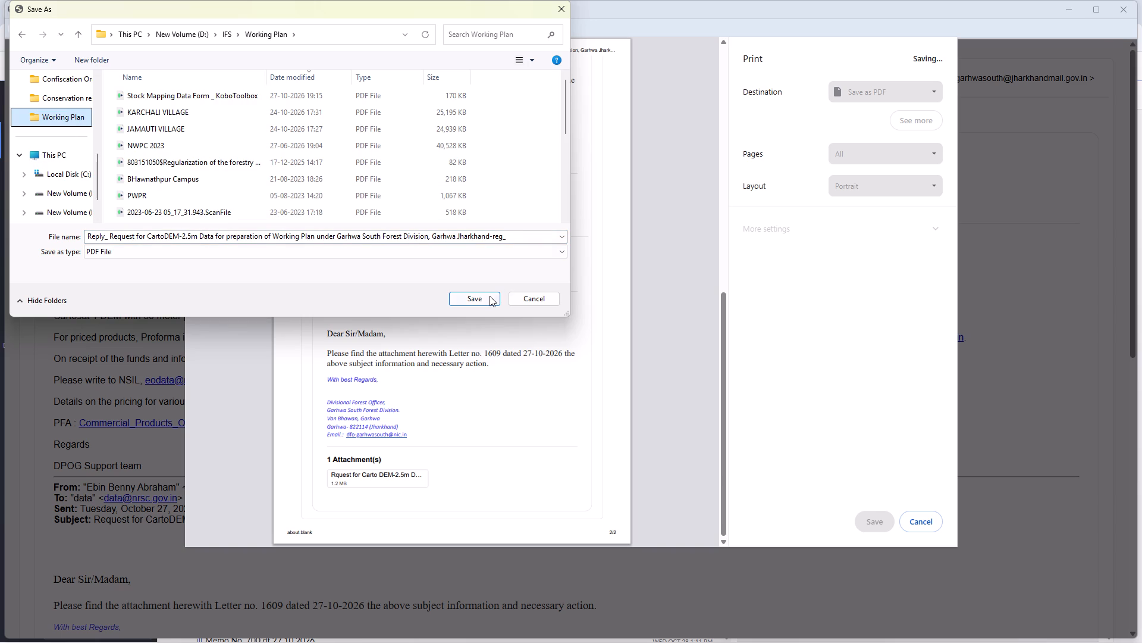
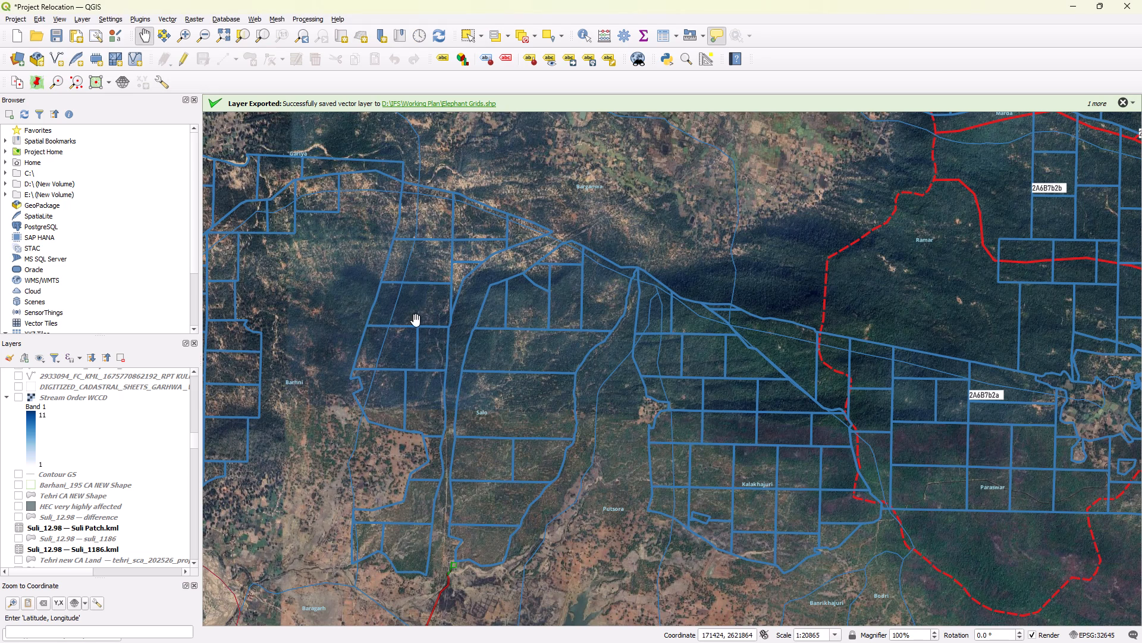
Compare the REVENUE_DATA_GARHWA_SOUTH plots with the forest plots around Barhni and Gariya by showing that layer and hiding it again.
{"action": "left_click_drag", "start_coordinate": [419, 320], "coordinate": [780, 293]}
{"action": "scroll", "coordinate": [623, 436], "scroll_direction": "up", "scroll_amount": 1}
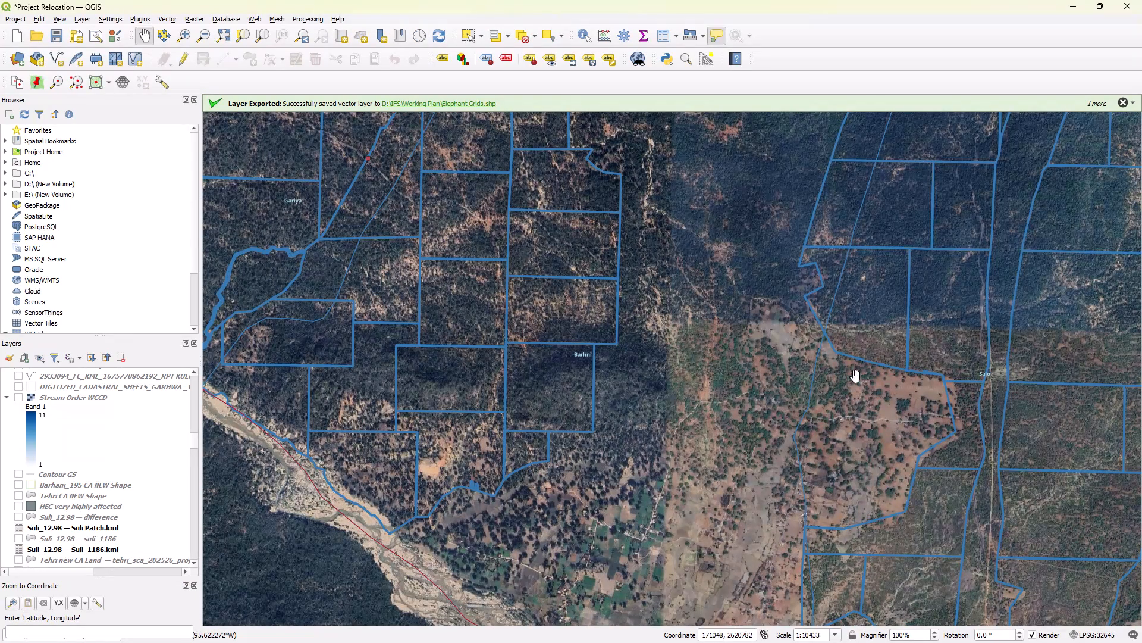
{"action": "left_click_drag", "start_coordinate": [824, 329], "coordinate": [814, 321]}
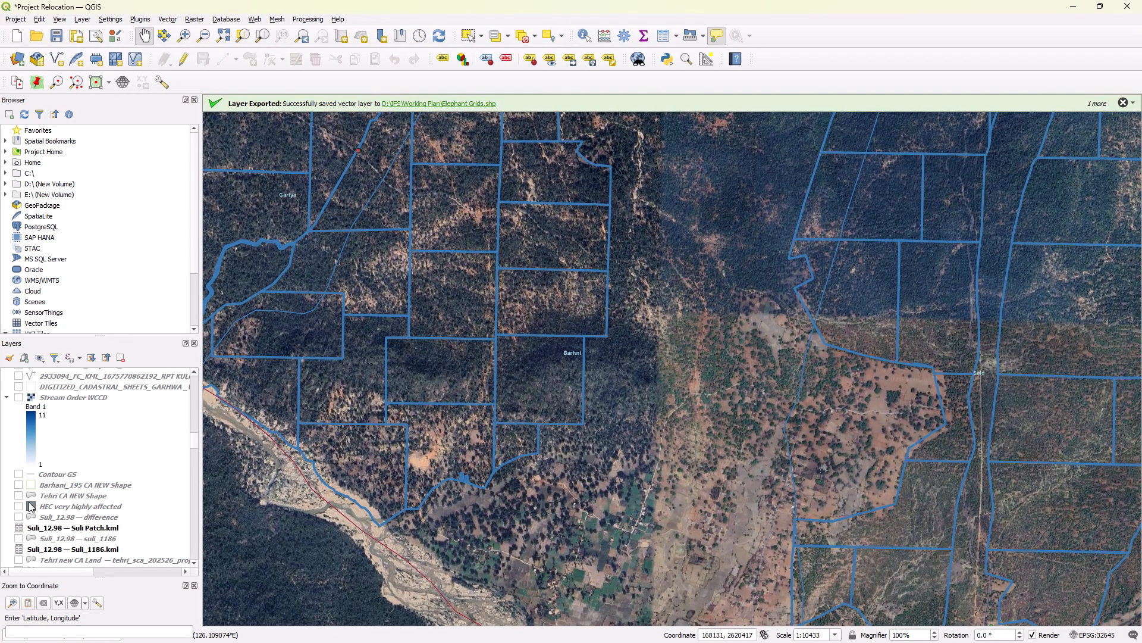
{"action": "scroll", "coordinate": [32, 525], "scroll_direction": "up", "scroll_amount": 15}
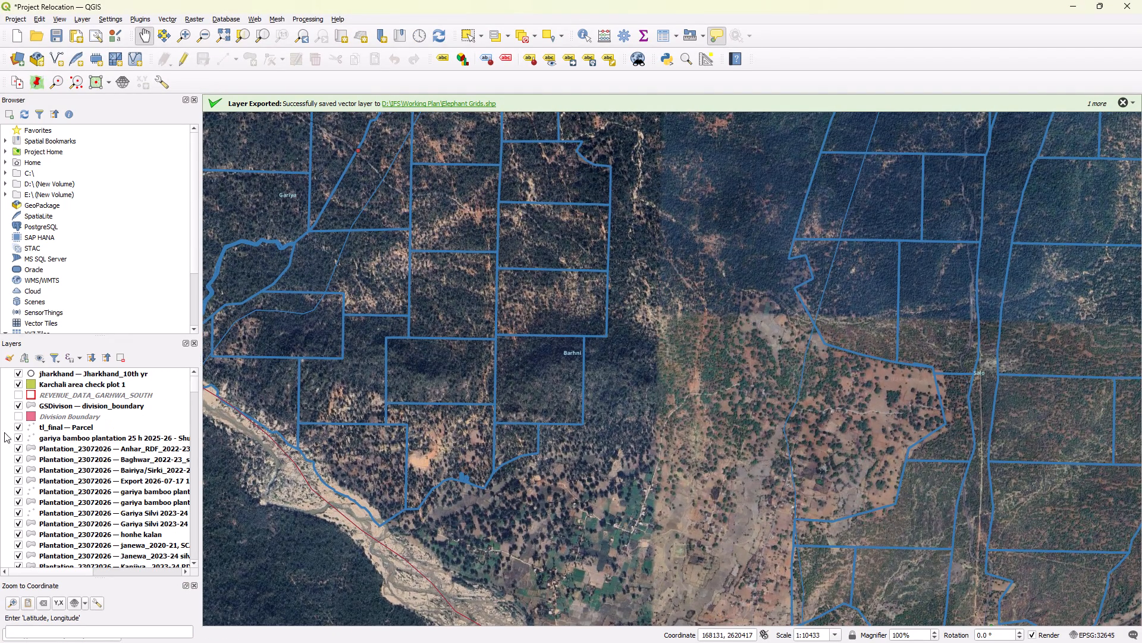
{"action": "scroll", "coordinate": [12, 438], "scroll_direction": "up", "scroll_amount": 1}
{"action": "scroll", "coordinate": [12, 438], "scroll_direction": "down", "scroll_amount": 1}
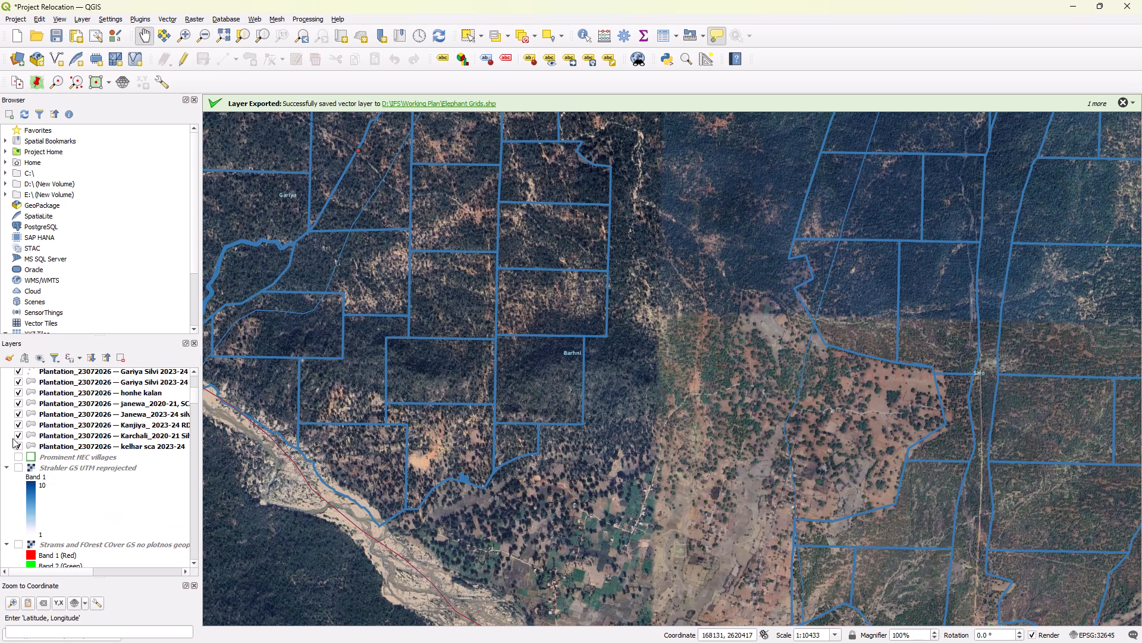
{"action": "scroll", "coordinate": [12, 438], "scroll_direction": "down", "scroll_amount": 3}
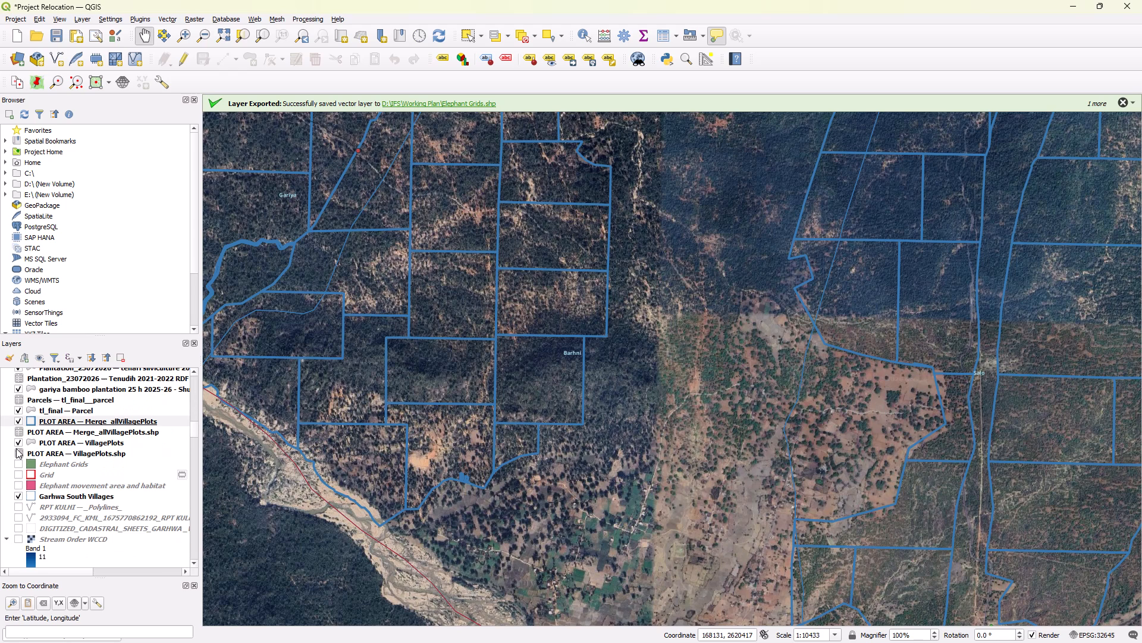
{"action": "scroll", "coordinate": [16, 448], "scroll_direction": "up", "scroll_amount": 6}
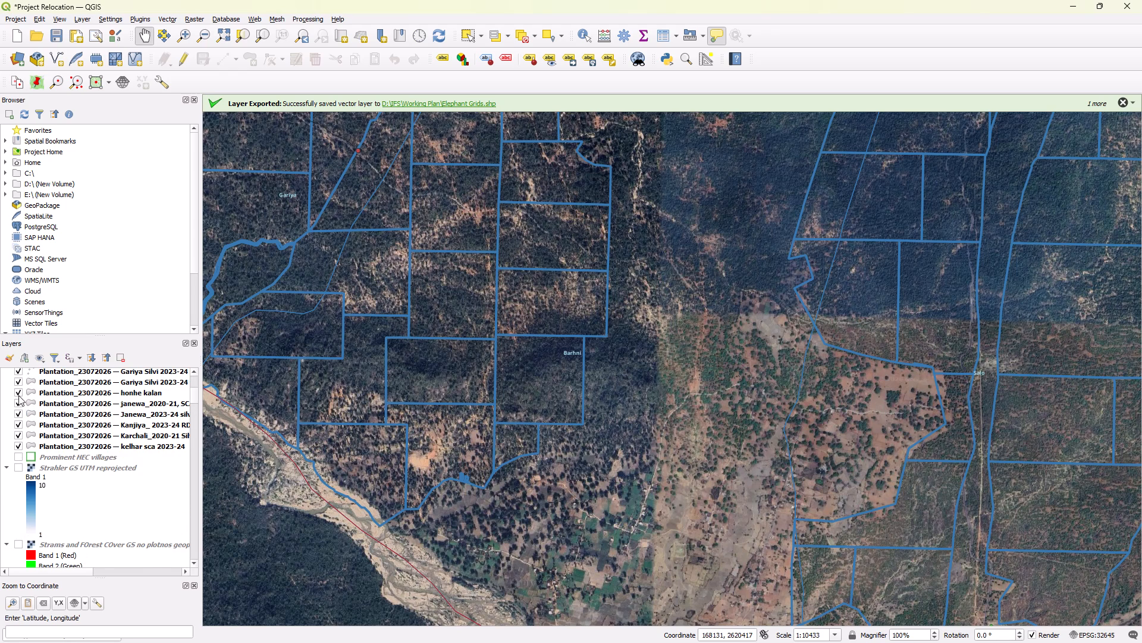
{"action": "left_click", "coordinate": [18, 395]}
{"action": "left_click_drag", "start_coordinate": [657, 442], "coordinate": [491, 520]}
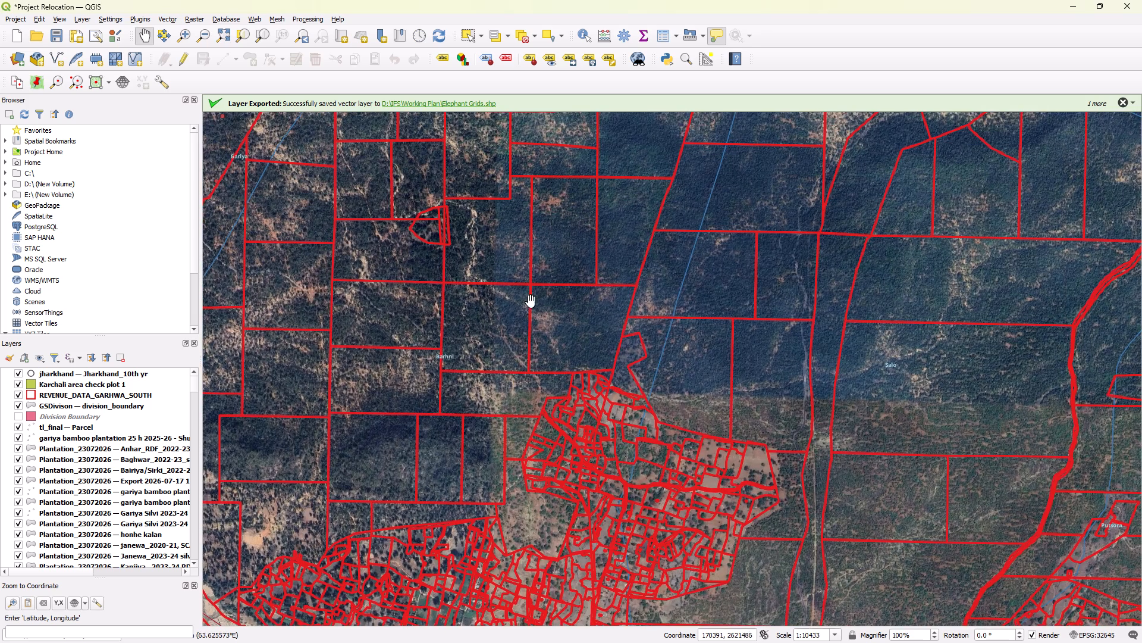
{"action": "scroll", "coordinate": [531, 307], "scroll_direction": "down", "scroll_amount": 1}
{"action": "scroll", "coordinate": [534, 358], "scroll_direction": "down", "scroll_amount": 2}
{"action": "scroll", "coordinate": [534, 363], "scroll_direction": "up", "scroll_amount": 1}
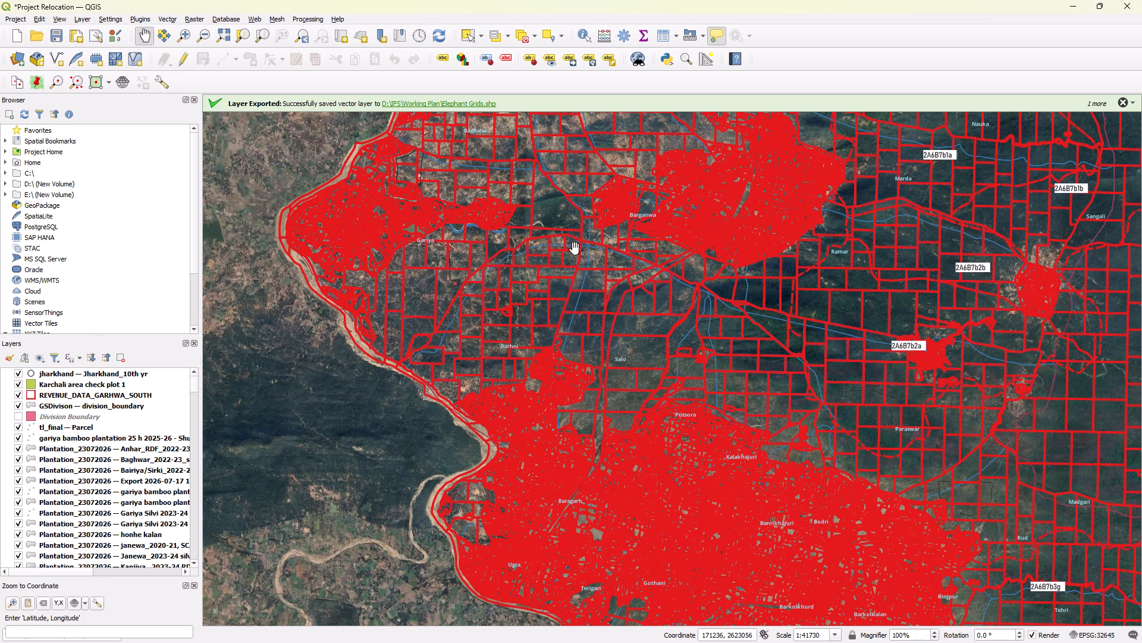
{"action": "left_click", "coordinate": [15, 397]}
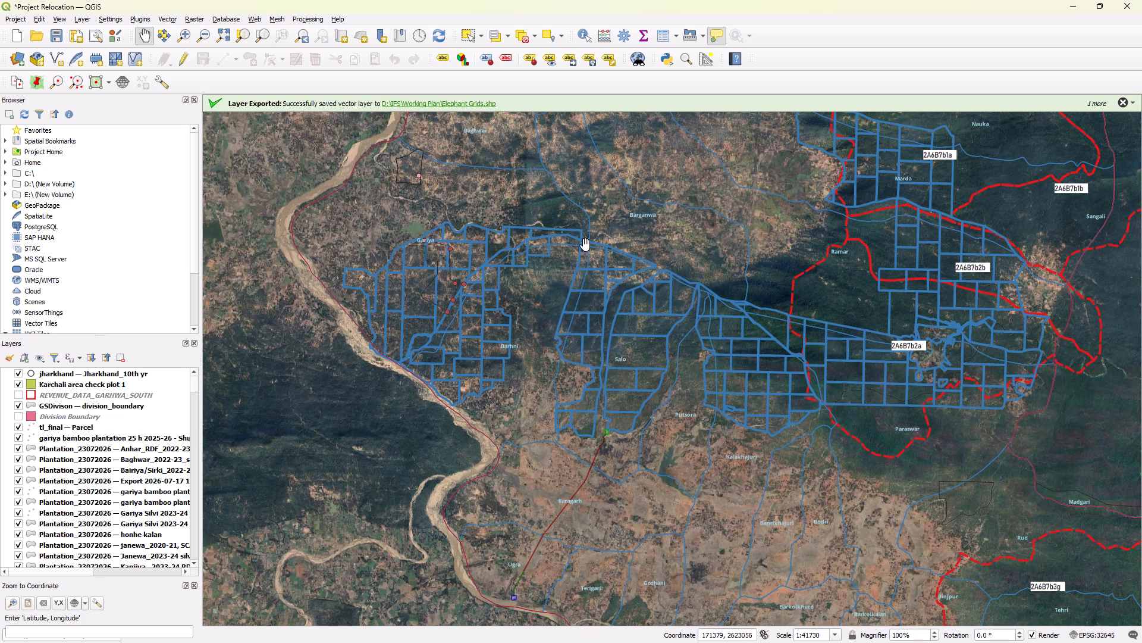
Examine the forest plot boundaries and the unplotted forest beyond them between Gariya, Barganwa and Salo.
{"action": "left_click_drag", "start_coordinate": [518, 253], "coordinate": [510, 289]}
{"action": "scroll", "coordinate": [580, 241], "scroll_direction": "up", "scroll_amount": 1}
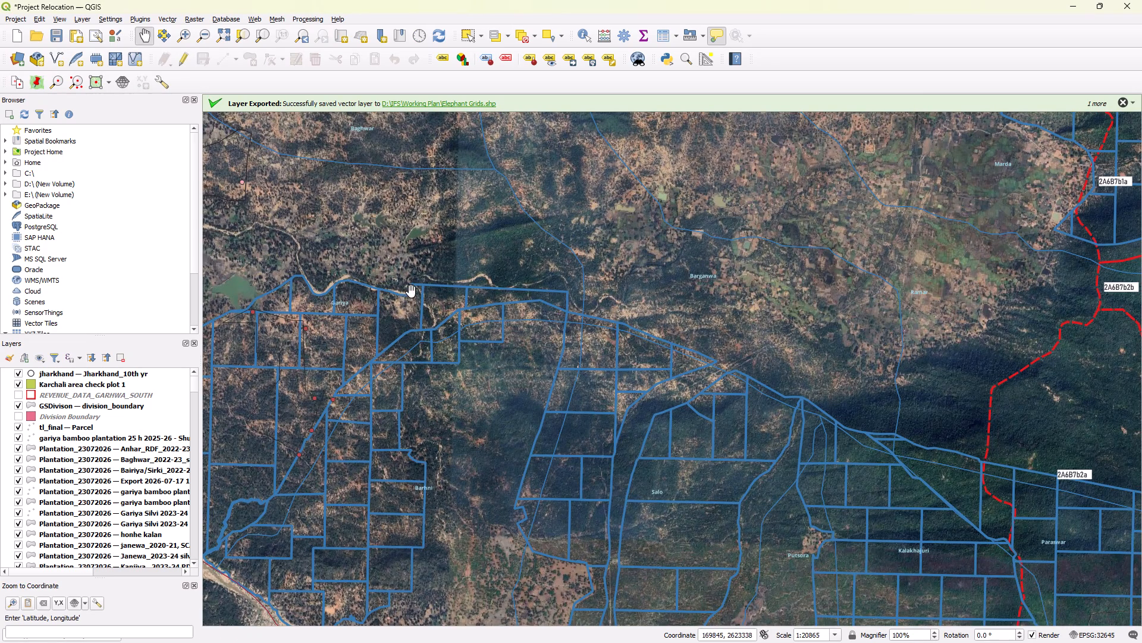
{"action": "left_click_drag", "start_coordinate": [412, 291], "coordinate": [409, 360]}
{"action": "scroll", "coordinate": [412, 352], "scroll_direction": "up", "scroll_amount": 1}
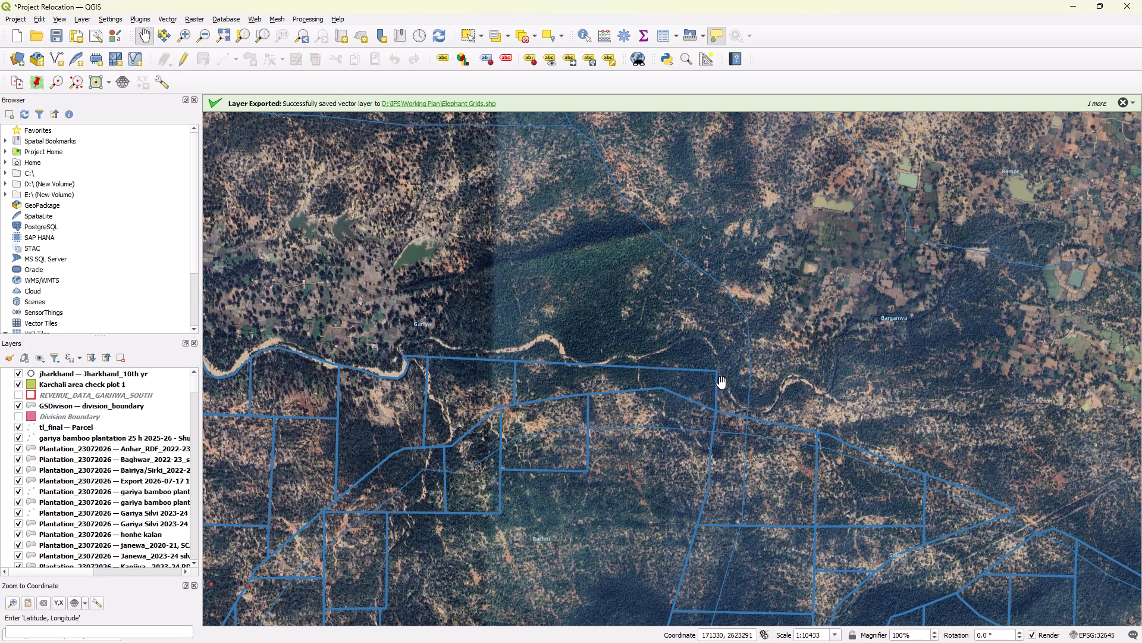
{"action": "left_click_drag", "start_coordinate": [728, 395], "coordinate": [621, 344]}
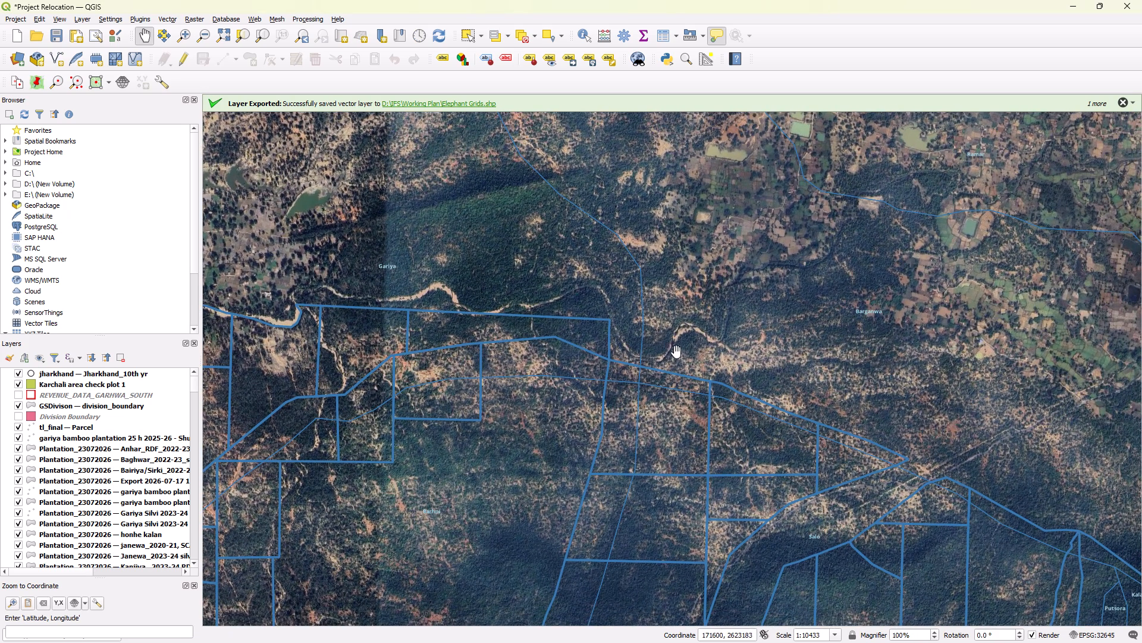
{"action": "left_click_drag", "start_coordinate": [677, 344], "coordinate": [369, 305]}
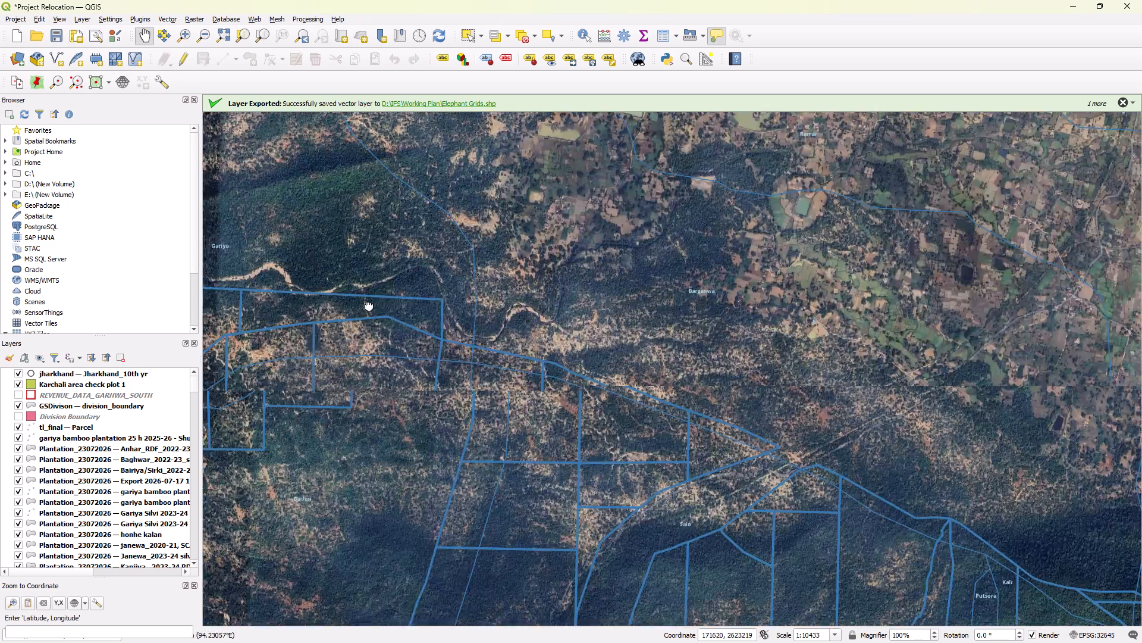
{"action": "left_click_drag", "start_coordinate": [369, 305], "coordinate": [342, 300]}
{"action": "scroll", "coordinate": [342, 300], "scroll_direction": "down", "scroll_amount": 1}
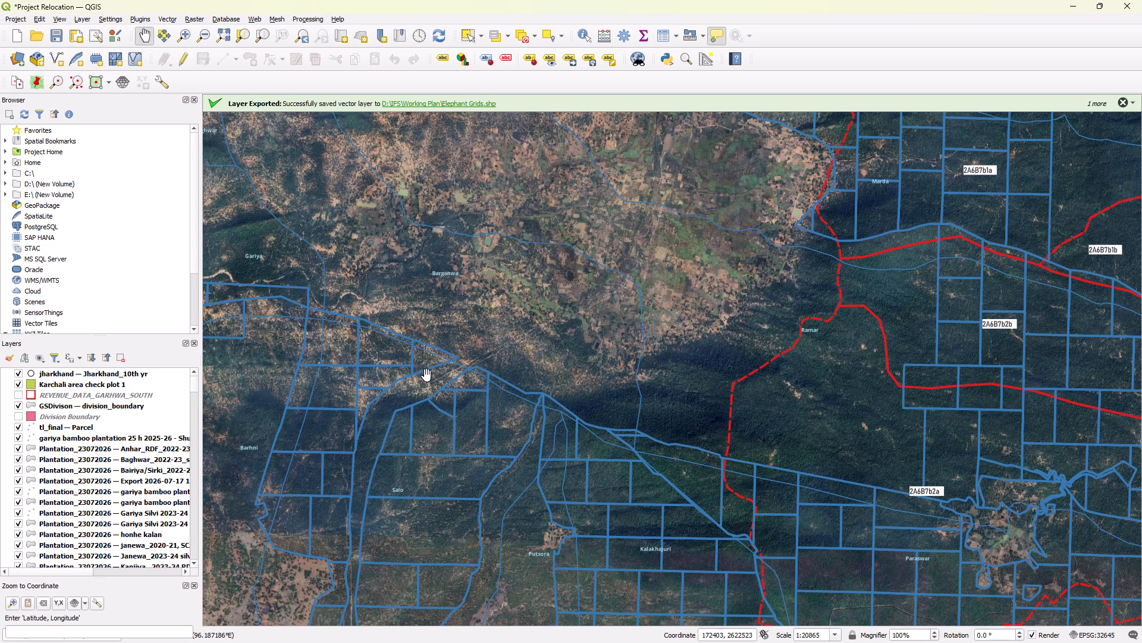
{"action": "left_click_drag", "start_coordinate": [487, 358], "coordinate": [610, 319]}
{"action": "left_click_drag", "start_coordinate": [451, 434], "coordinate": [539, 316]}
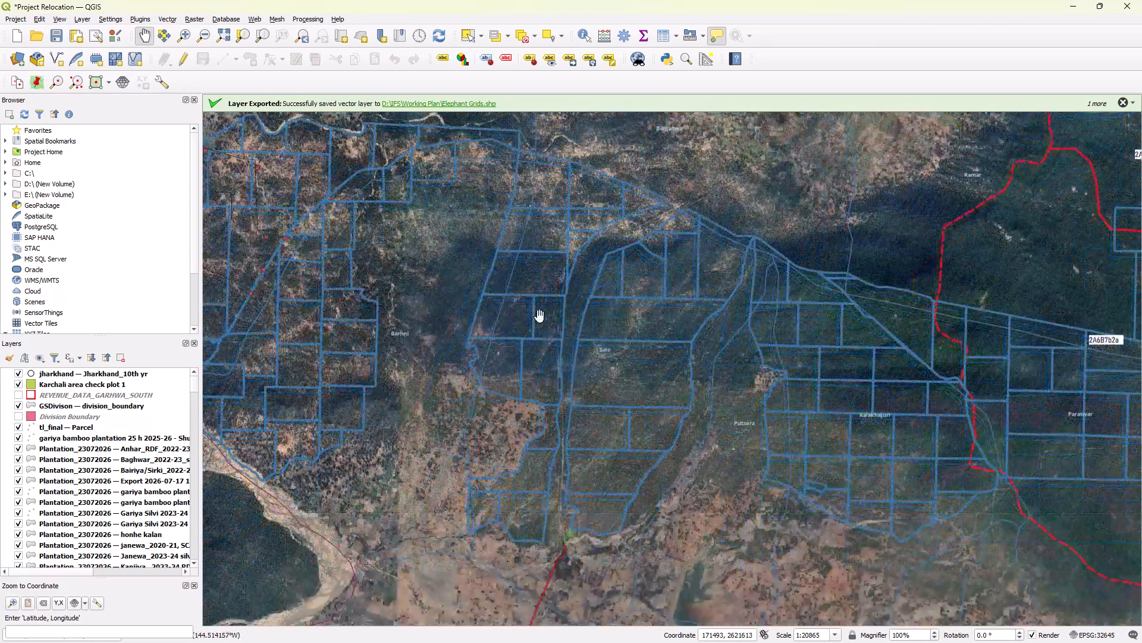
{"action": "left_click_drag", "start_coordinate": [570, 269], "coordinate": [516, 424]}
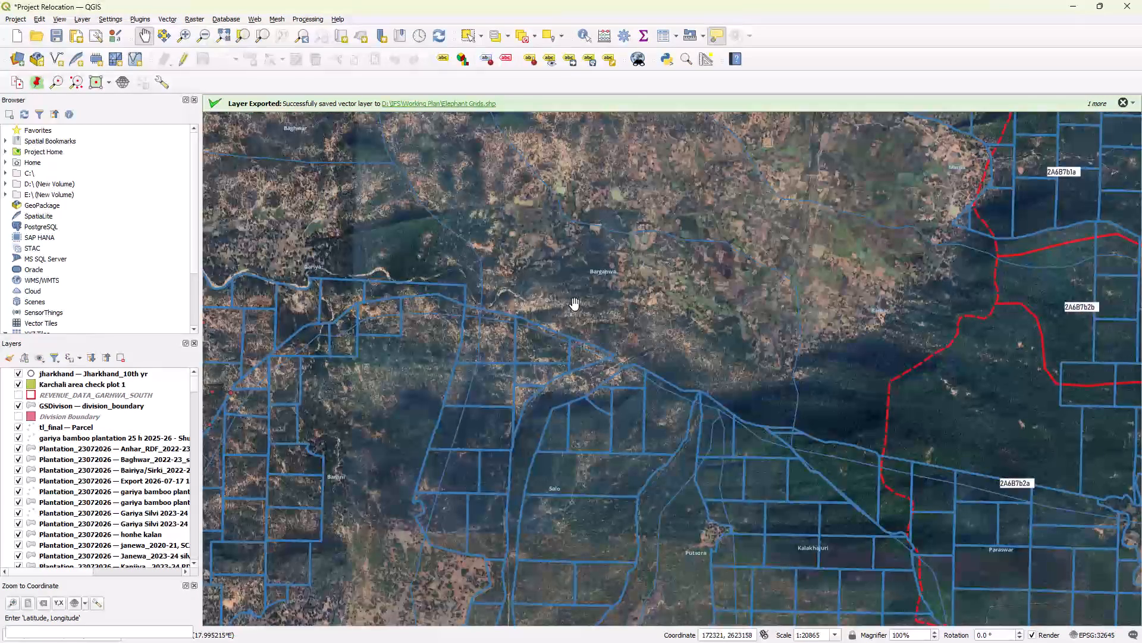
{"action": "scroll", "coordinate": [498, 294], "scroll_direction": "up", "scroll_amount": 1}
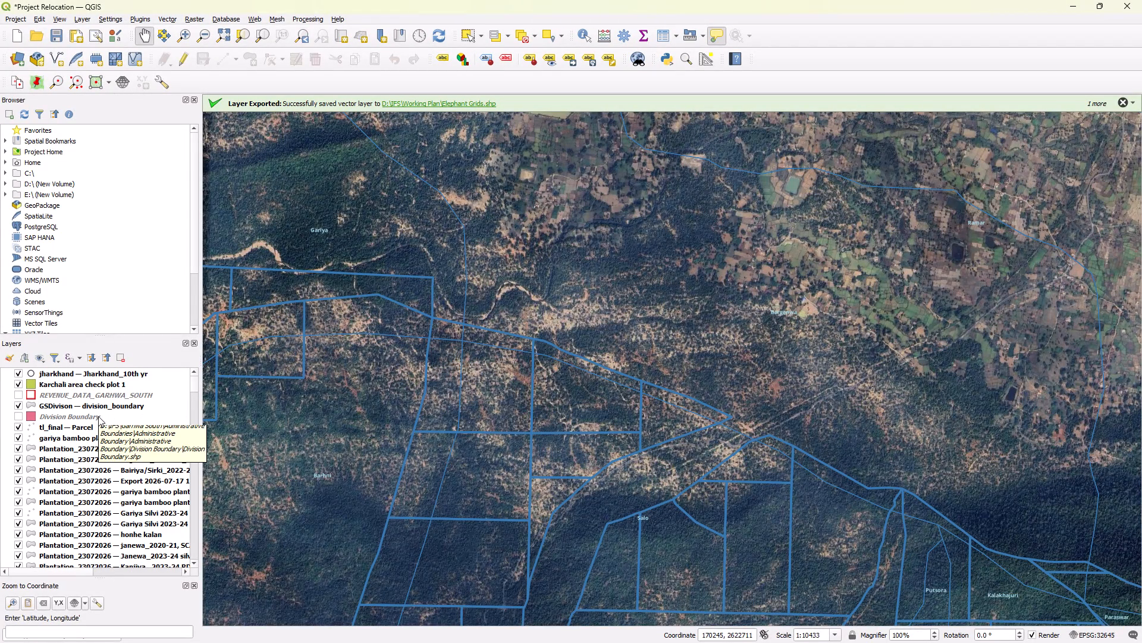
Check the REVENUE_DATA_GARHWA_SOUTH plots around Barganwa and eastward to Paraswar against the forest plots, leaving the revenue layer hidden.
{"action": "left_click", "coordinate": [20, 391]}
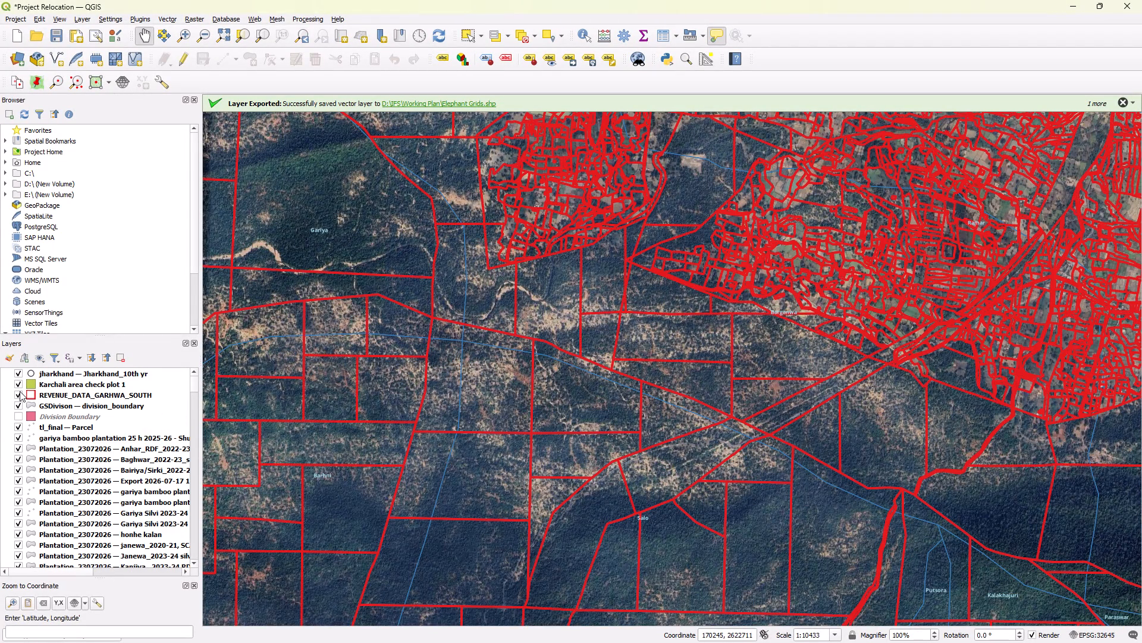
{"action": "left_click_drag", "start_coordinate": [667, 369], "coordinate": [649, 422]}
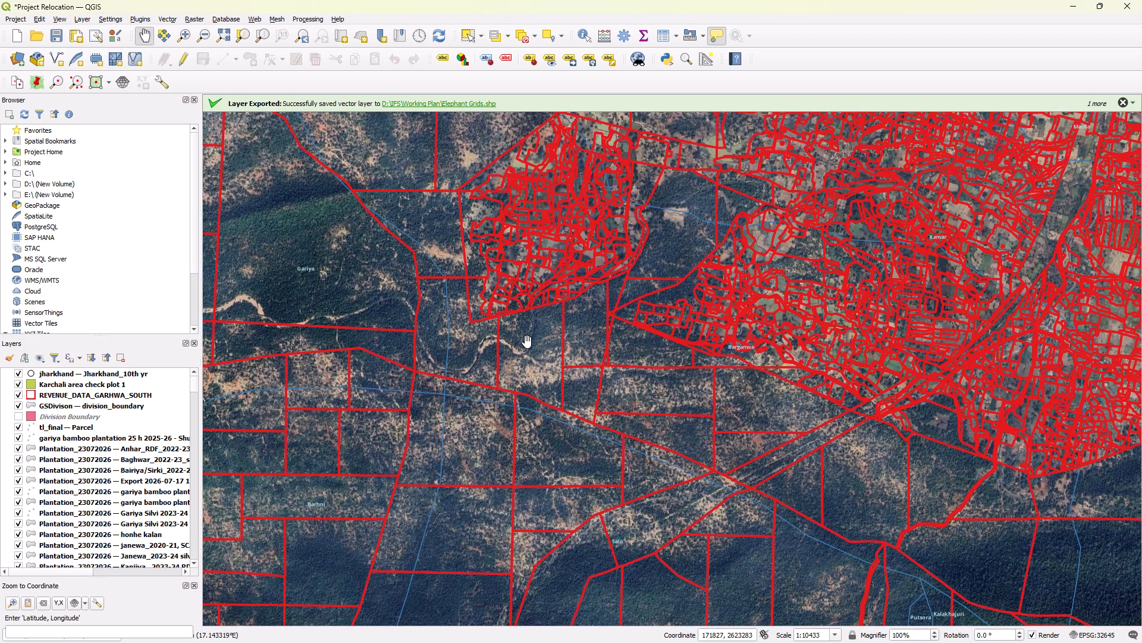
{"action": "scroll", "coordinate": [527, 342], "scroll_direction": "down", "scroll_amount": 1}
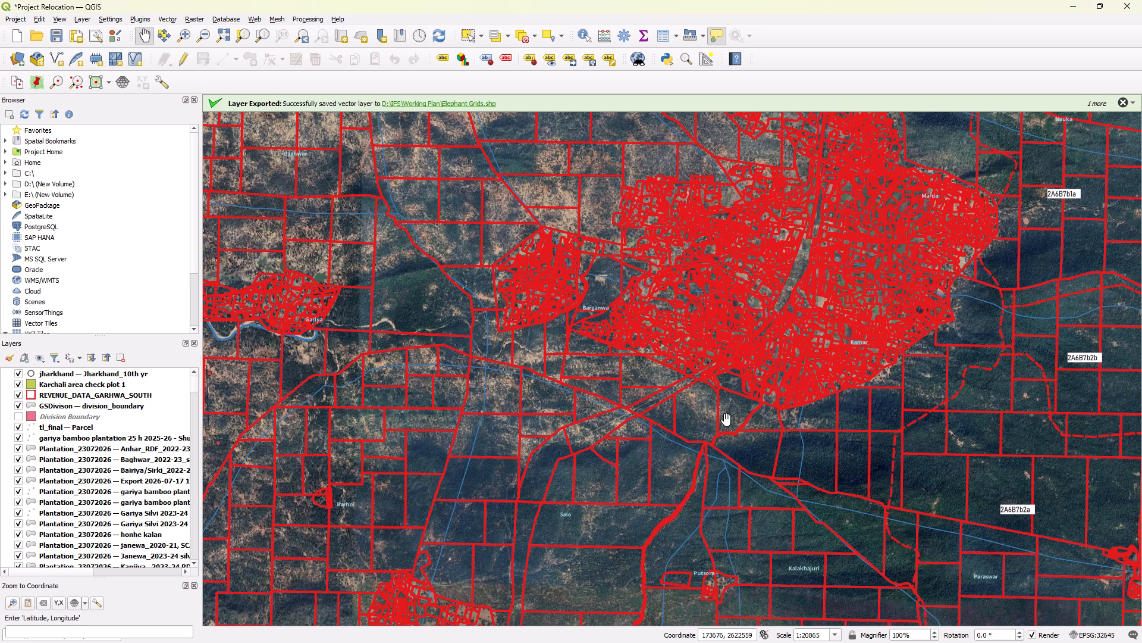
{"action": "left_click_drag", "start_coordinate": [691, 421], "coordinate": [371, 311]}
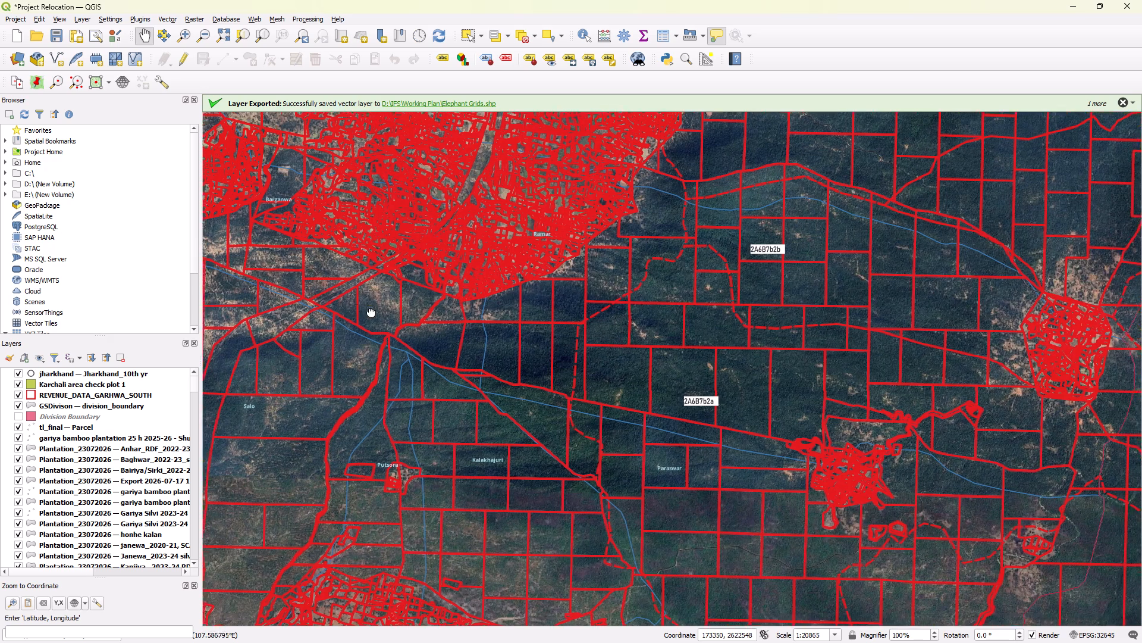
{"action": "left_click_drag", "start_coordinate": [371, 311], "coordinate": [371, 311]}
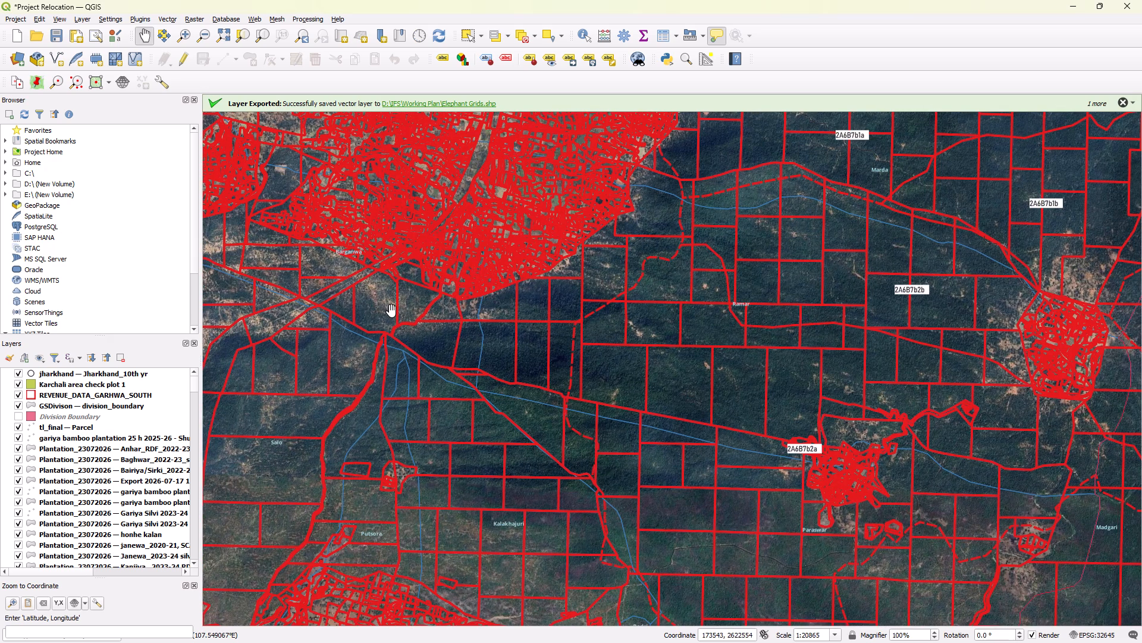
{"action": "scroll", "coordinate": [500, 316], "scroll_direction": "down", "scroll_amount": 1}
{"action": "scroll", "coordinate": [500, 316], "scroll_direction": "up", "scroll_amount": 1}
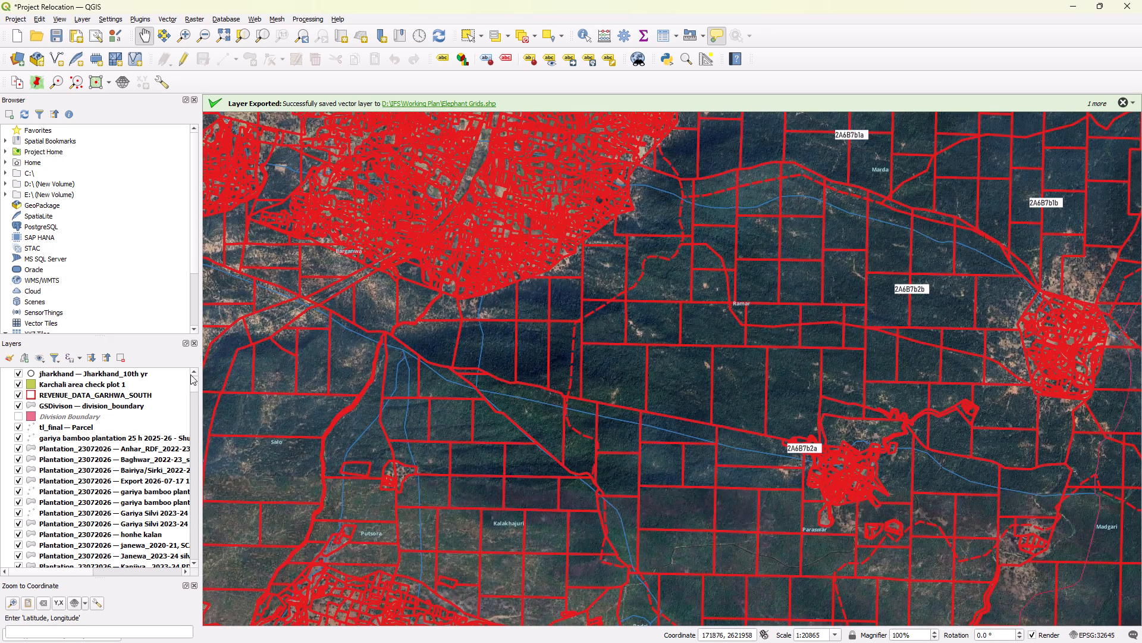
{"action": "left_click", "coordinate": [14, 392]}
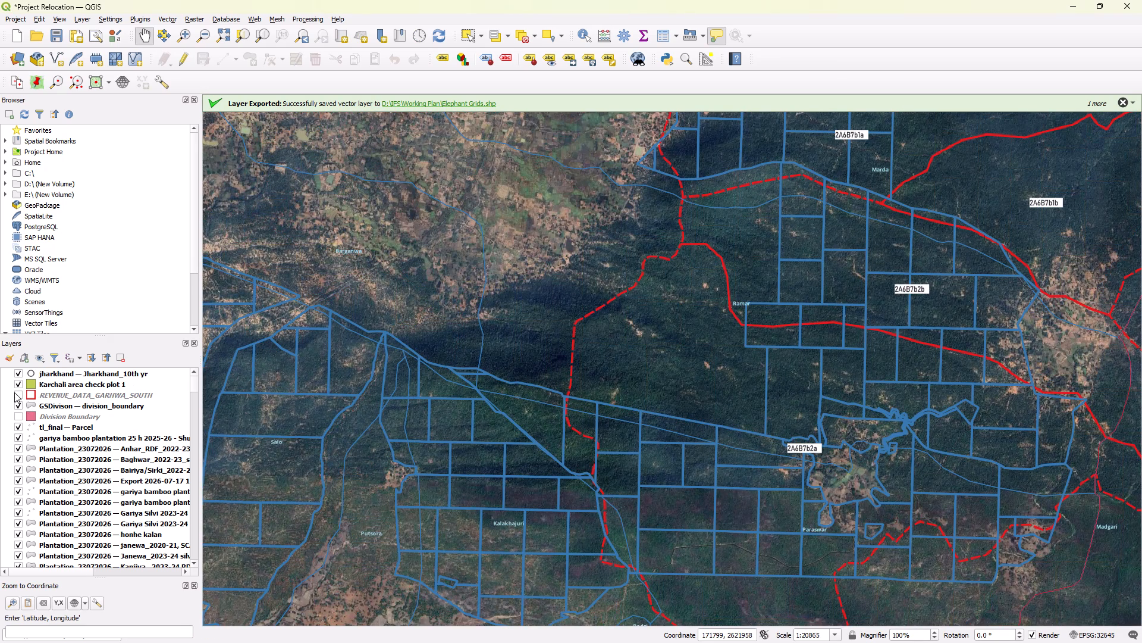
{"action": "left_click", "coordinate": [14, 392]}
{"action": "left_click", "coordinate": [15, 392]}
Inspect the forest gap south of Barganwa with the REVENUE_DATA_GARHWA_SOUTH layer hidden, shown and hidden again.
{"action": "scroll", "coordinate": [513, 281], "scroll_direction": "down", "scroll_amount": 1}
{"action": "left_click_drag", "start_coordinate": [507, 312], "coordinate": [541, 380]}
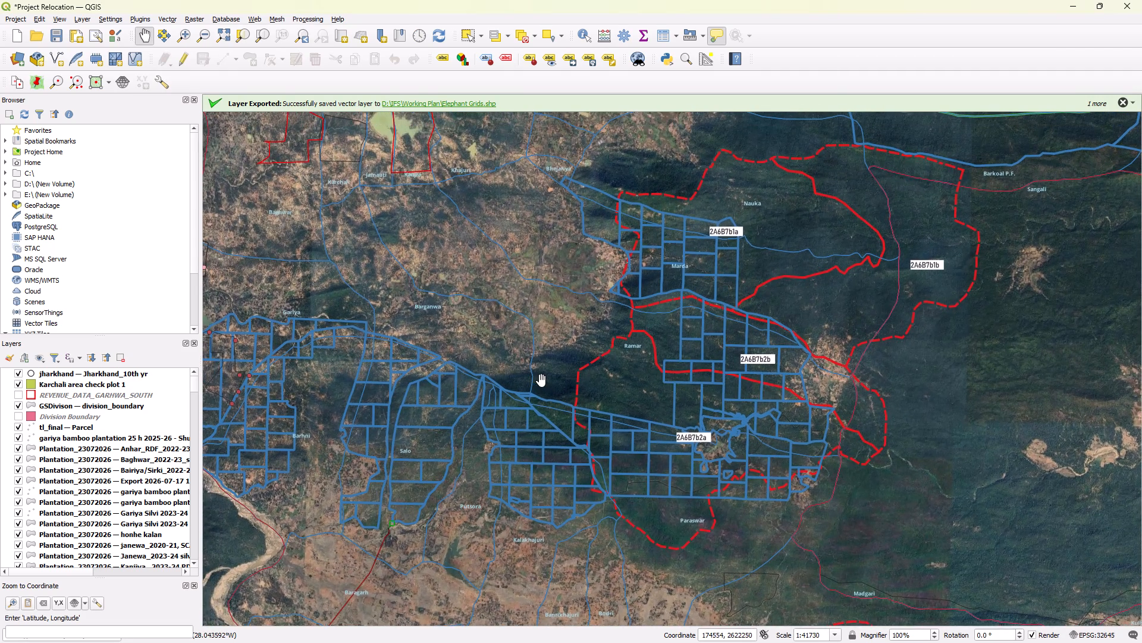
{"action": "scroll", "coordinate": [421, 320], "scroll_direction": "up", "scroll_amount": 1}
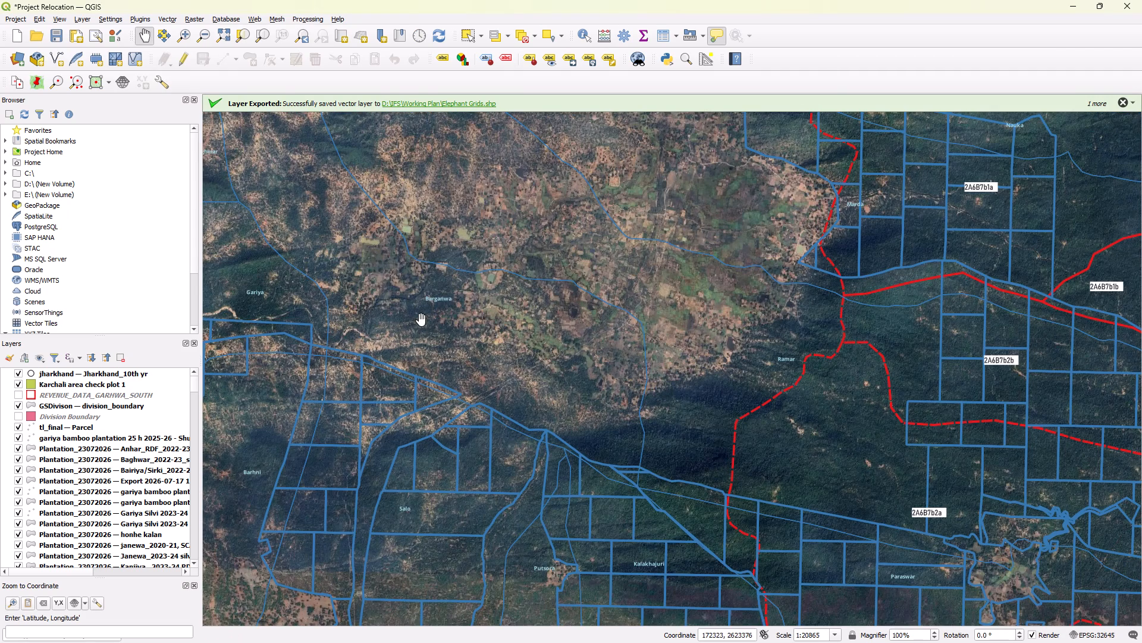
{"action": "left_click_drag", "start_coordinate": [628, 398], "coordinate": [685, 397]}
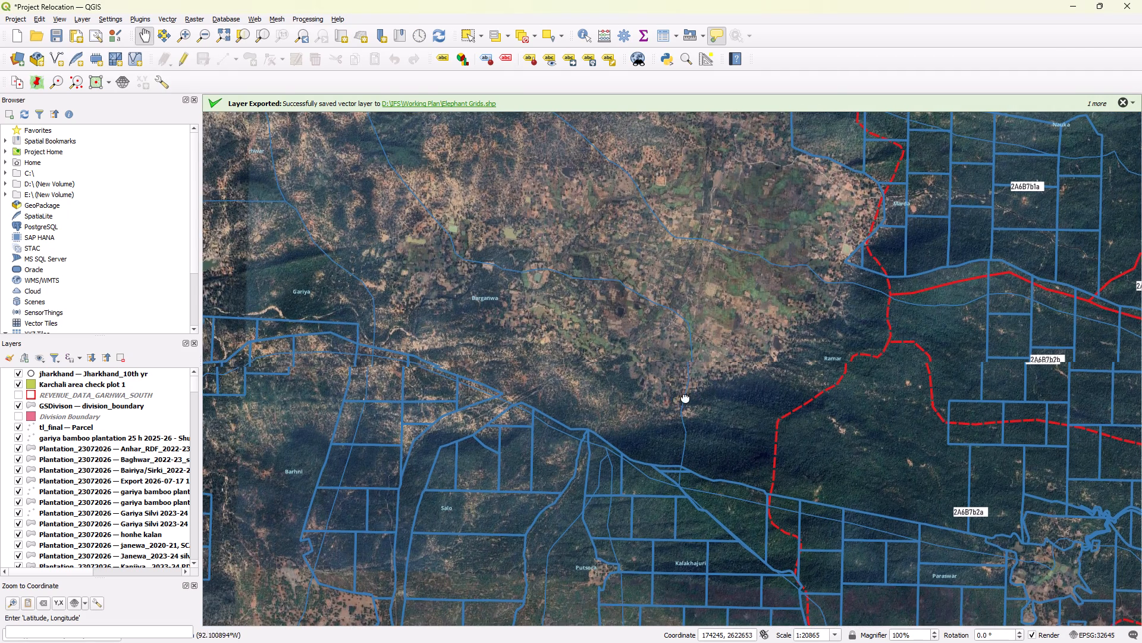
{"action": "left_click_drag", "start_coordinate": [685, 397], "coordinate": [687, 397]}
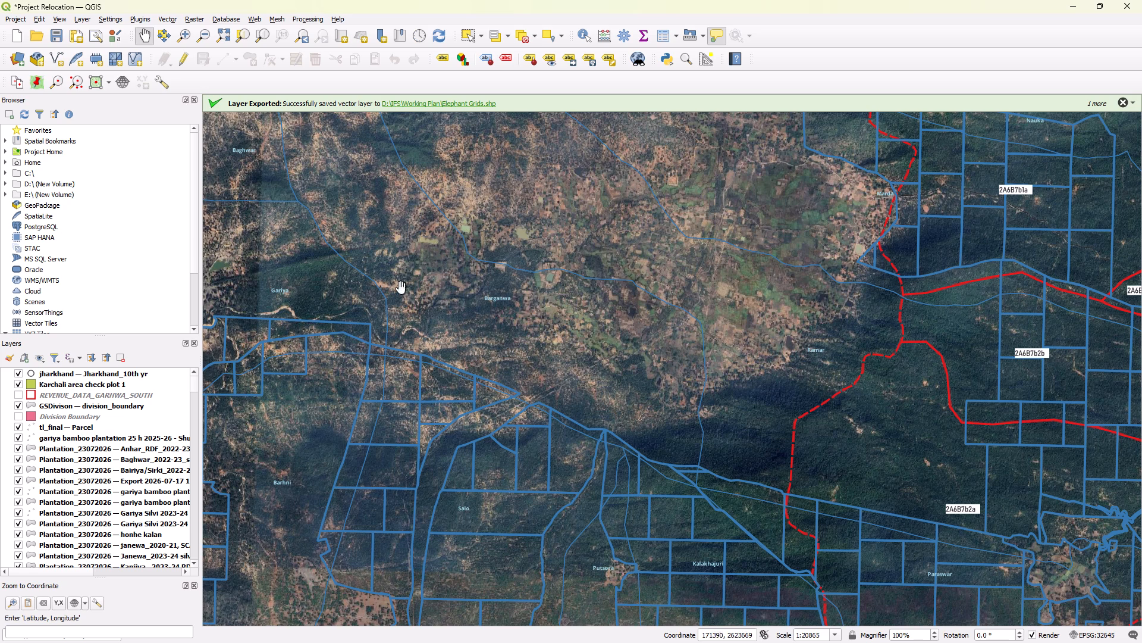
{"action": "left_click", "coordinate": [17, 397]}
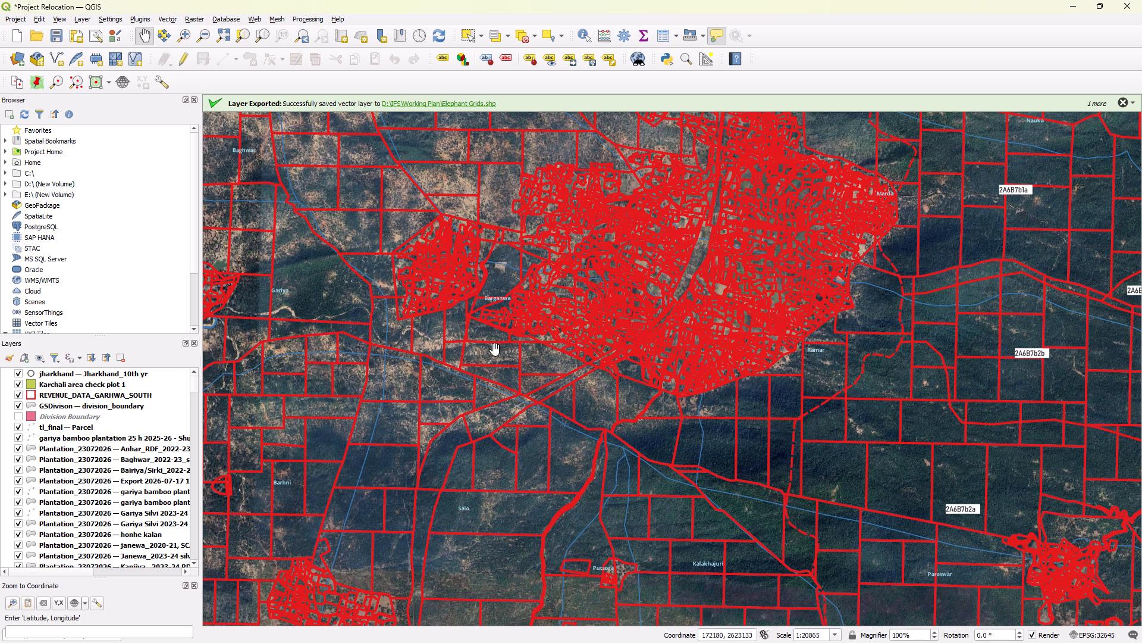
{"action": "left_click", "coordinate": [18, 395]}
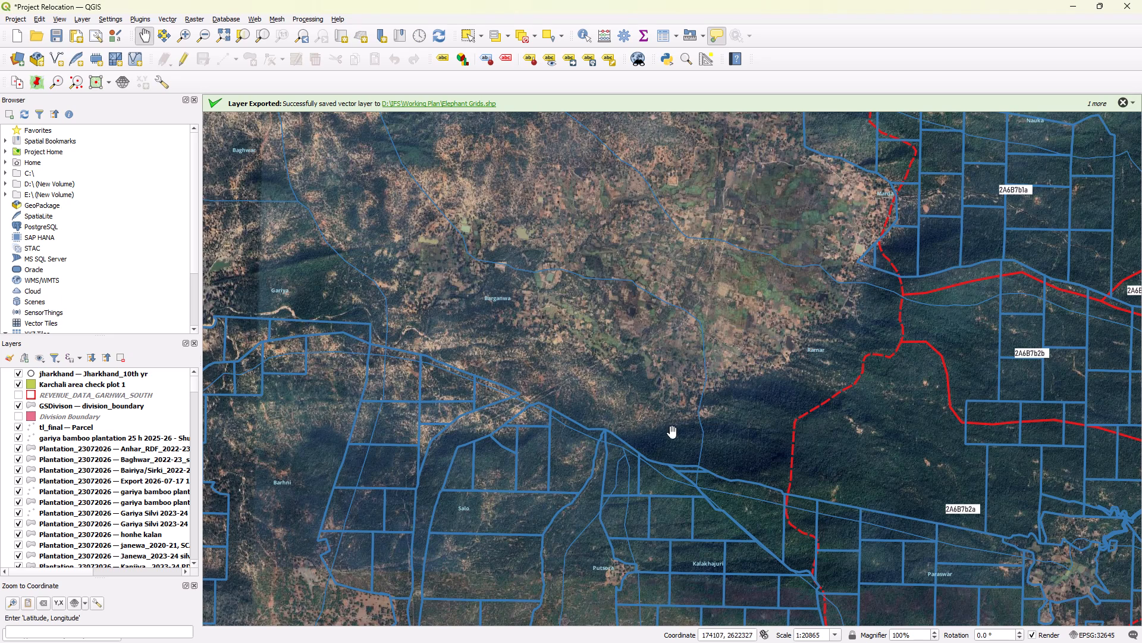
Examine the imagery along the northern forest plot boundary between Gariya and Barganwa, including the forest around the winding stream.
{"action": "left_click_drag", "start_coordinate": [616, 414], "coordinate": [890, 342]}
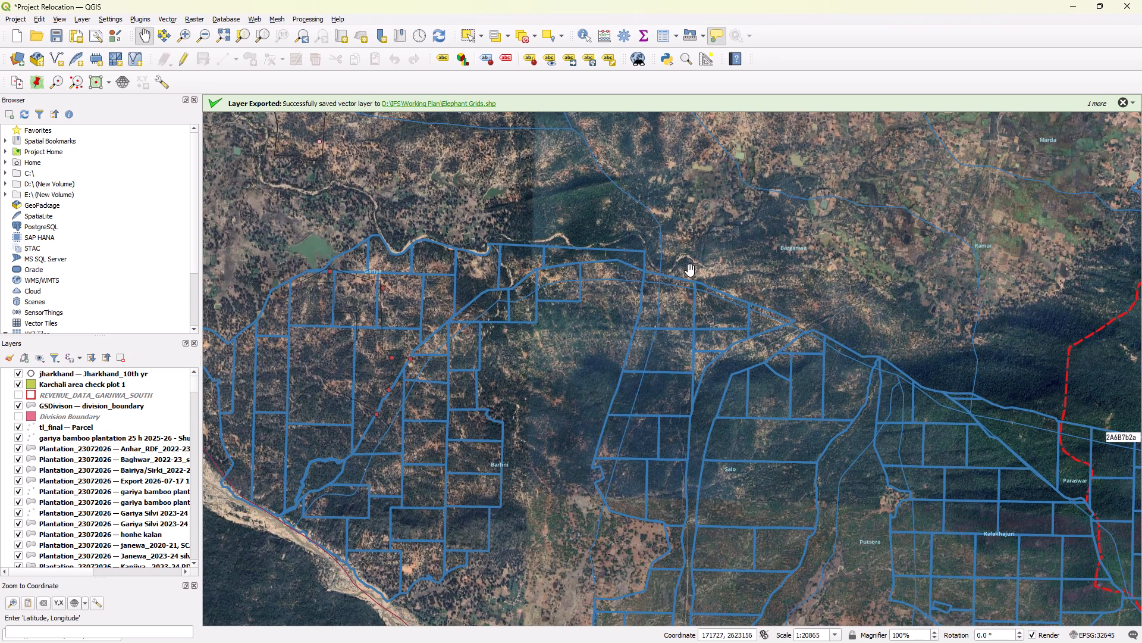
{"action": "scroll", "coordinate": [690, 270], "scroll_direction": "up", "scroll_amount": 1}
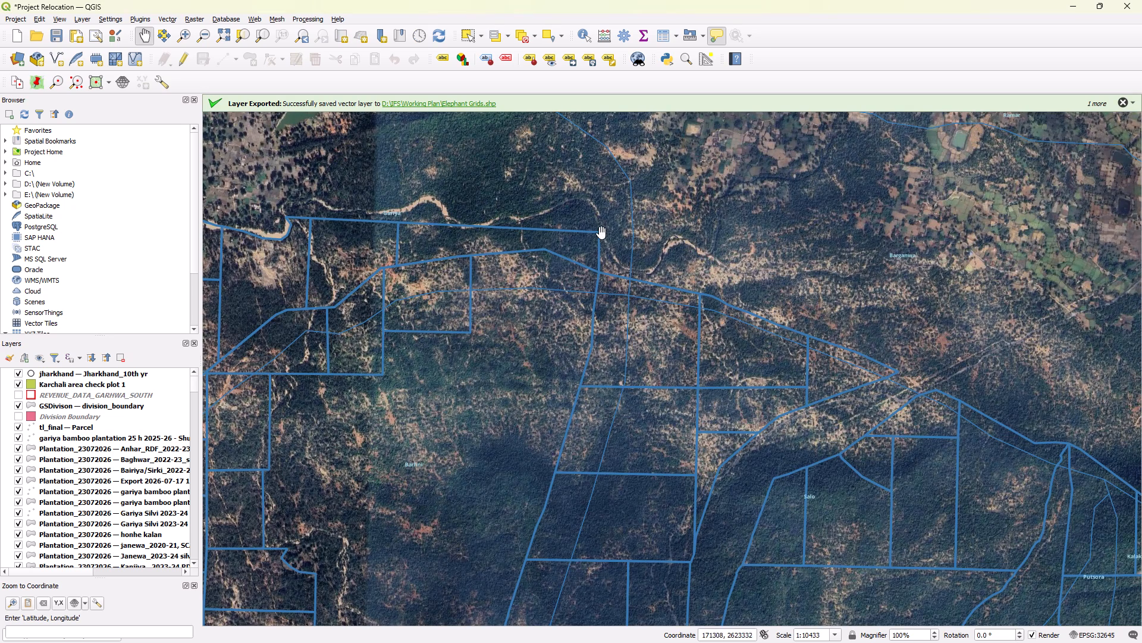
{"action": "scroll", "coordinate": [694, 252], "scroll_direction": "up", "scroll_amount": 2}
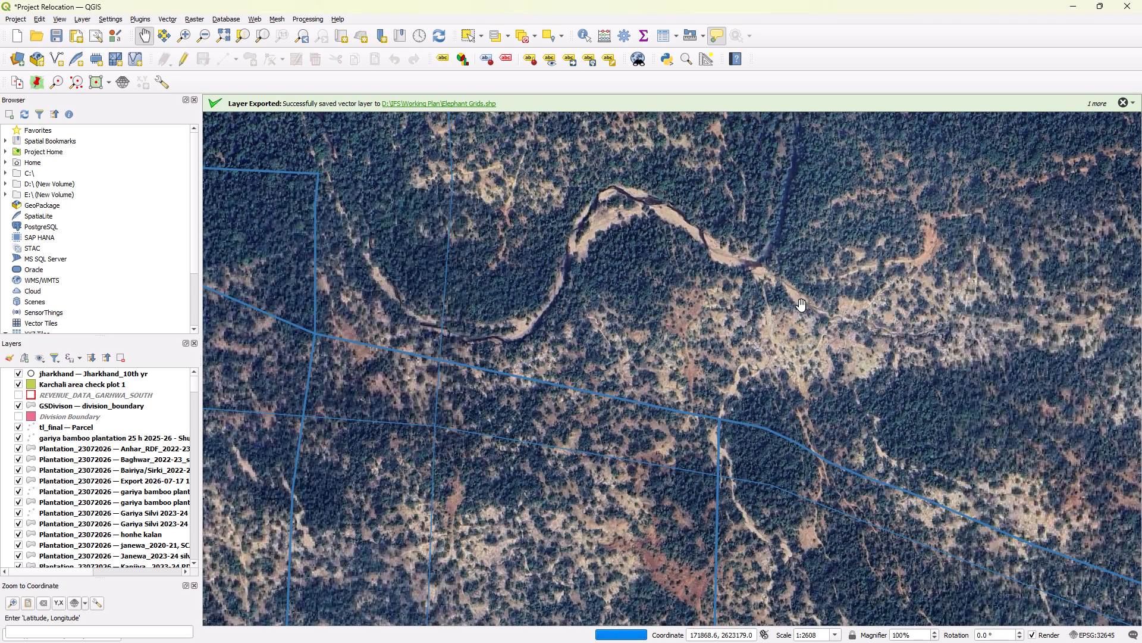
{"action": "left_click_drag", "start_coordinate": [801, 305], "coordinate": [547, 274]}
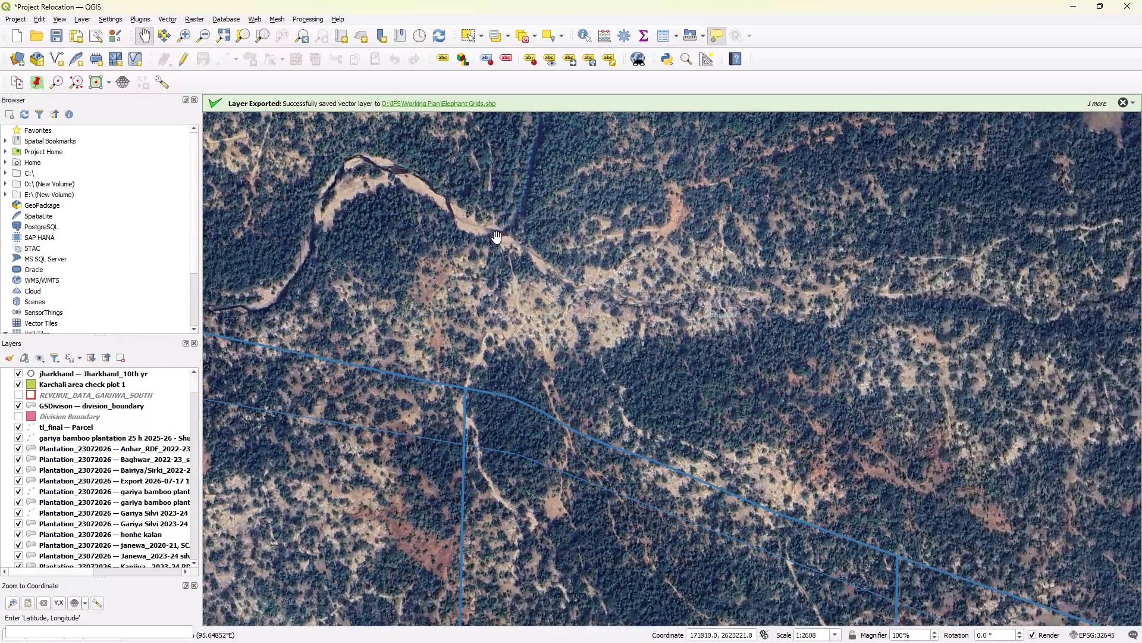
{"action": "scroll", "coordinate": [497, 238], "scroll_direction": "down", "scroll_amount": 2}
{"action": "left_click_drag", "start_coordinate": [529, 185], "coordinate": [447, 286]}
{"action": "scroll", "coordinate": [442, 292], "scroll_direction": "down", "scroll_amount": 1}
{"action": "scroll", "coordinate": [382, 316], "scroll_direction": "up", "scroll_amount": 1}
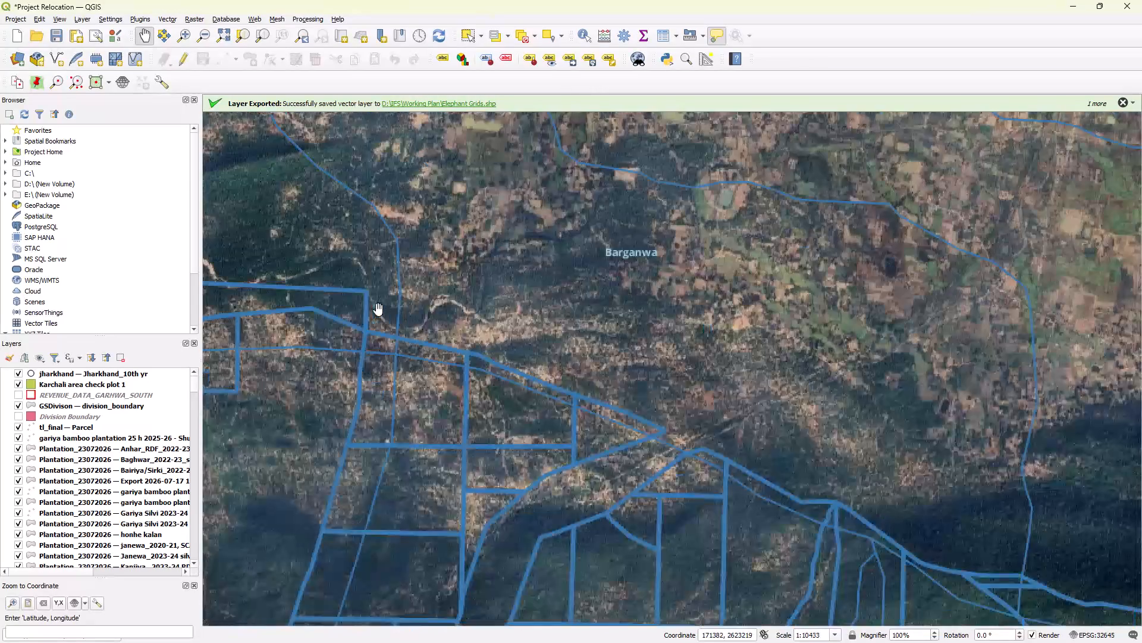
{"action": "left_click_drag", "start_coordinate": [443, 308], "coordinate": [435, 310]}
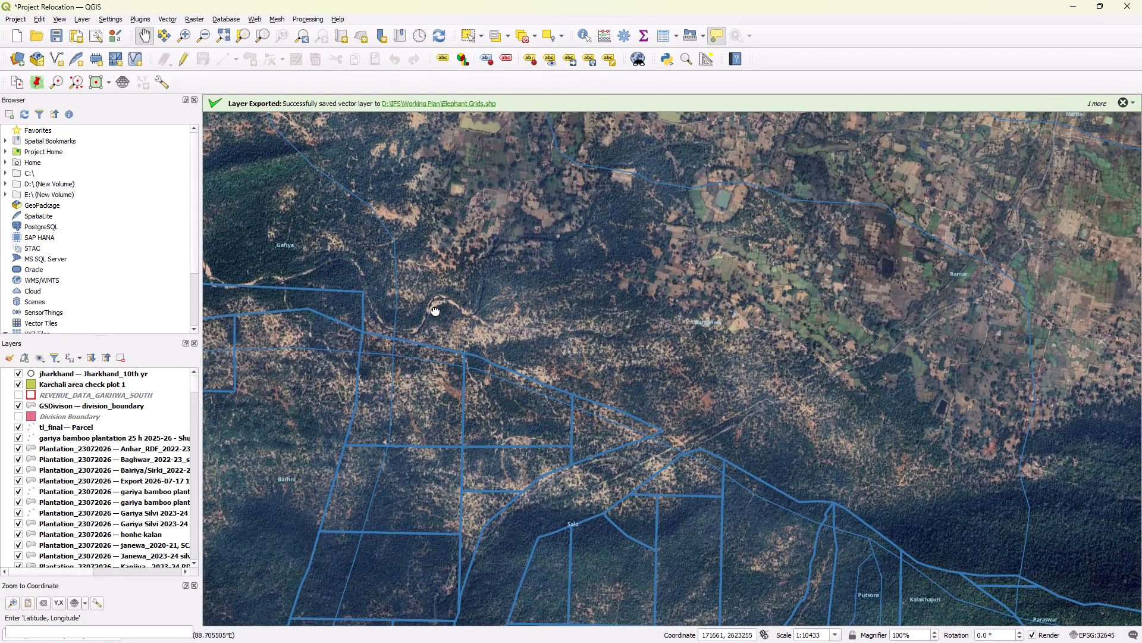
{"action": "left_click_drag", "start_coordinate": [435, 310], "coordinate": [341, 337]}
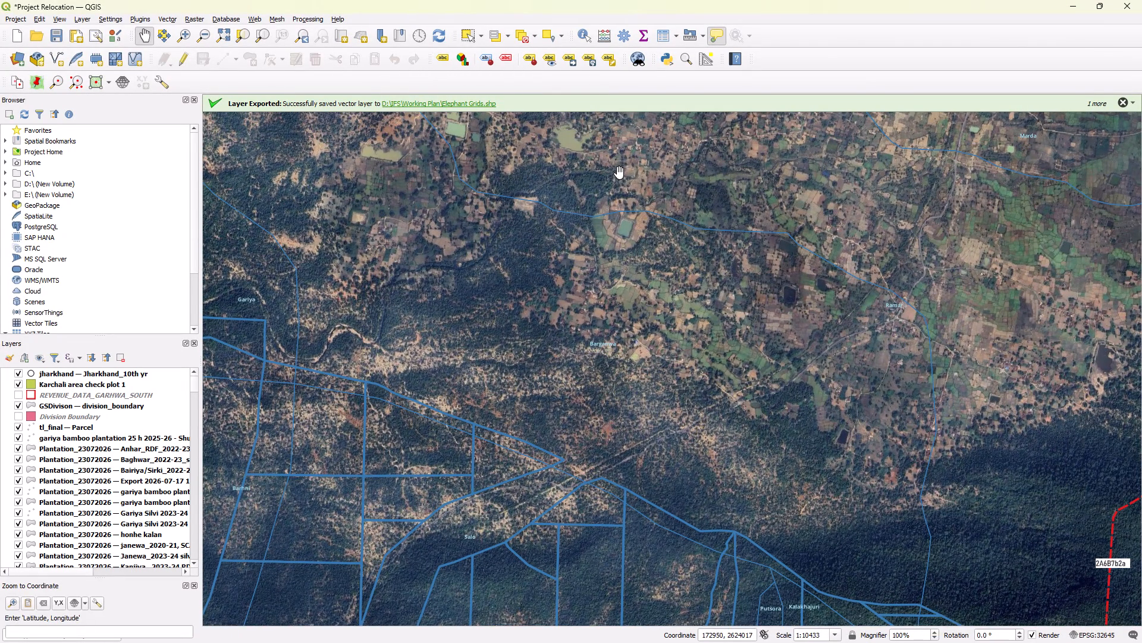
Inspect the forest patches and farmland around the pond north of Barganwa on the imagery.
{"action": "scroll", "coordinate": [636, 250], "scroll_direction": "up", "scroll_amount": 1}
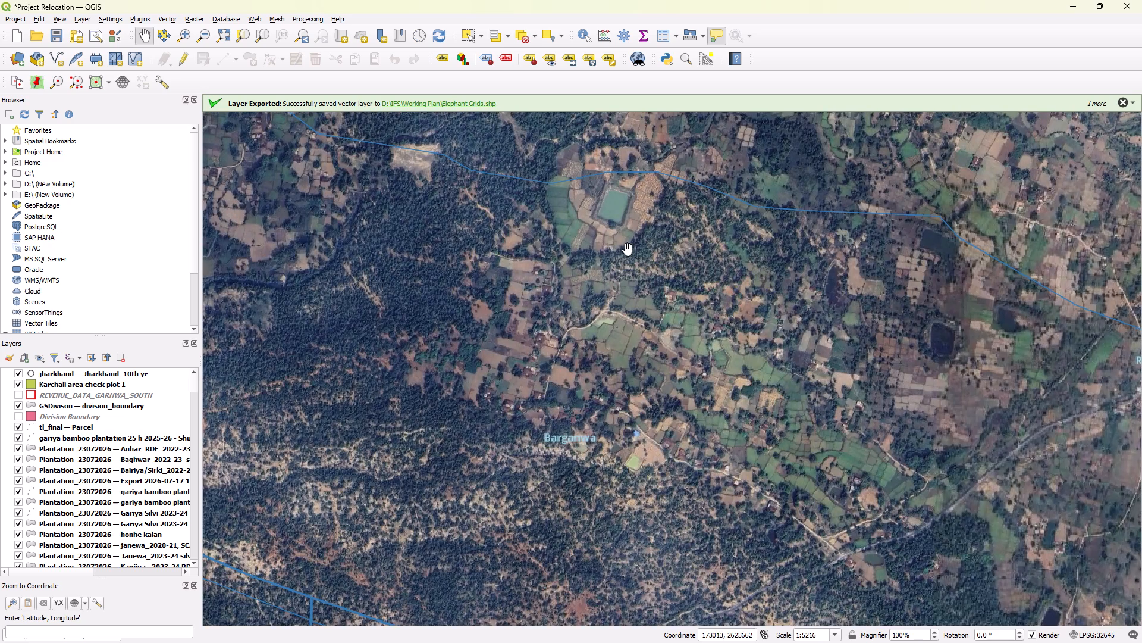
{"action": "left_click_drag", "start_coordinate": [613, 266], "coordinate": [582, 382]}
{"action": "left_click_drag", "start_coordinate": [562, 366], "coordinate": [530, 424]}
{"action": "scroll", "coordinate": [507, 269], "scroll_direction": "up", "scroll_amount": 2}
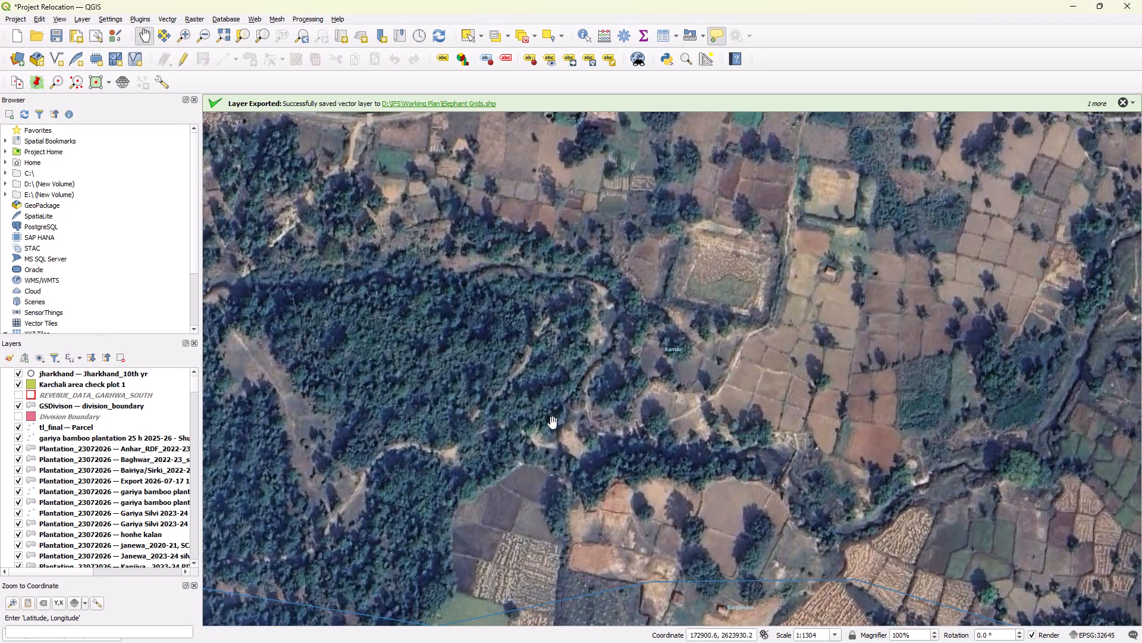
{"action": "scroll", "coordinate": [553, 423], "scroll_direction": "down", "scroll_amount": 1}
{"action": "left_click_drag", "start_coordinate": [537, 461], "coordinate": [565, 289]}
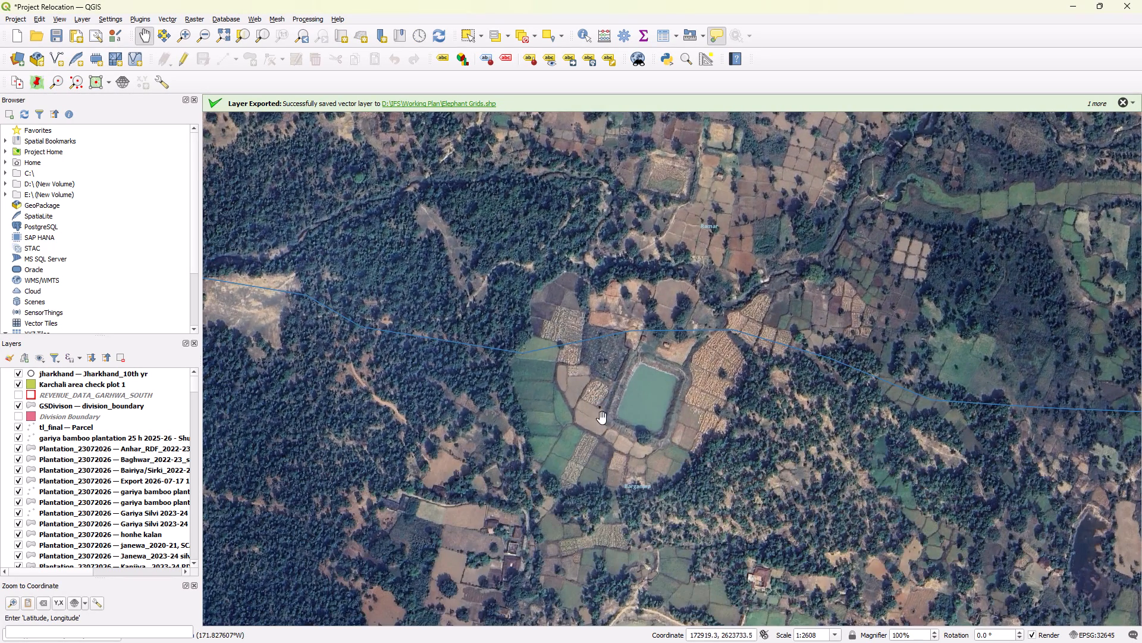
{"action": "scroll", "coordinate": [491, 366], "scroll_direction": "down", "scroll_amount": 1}
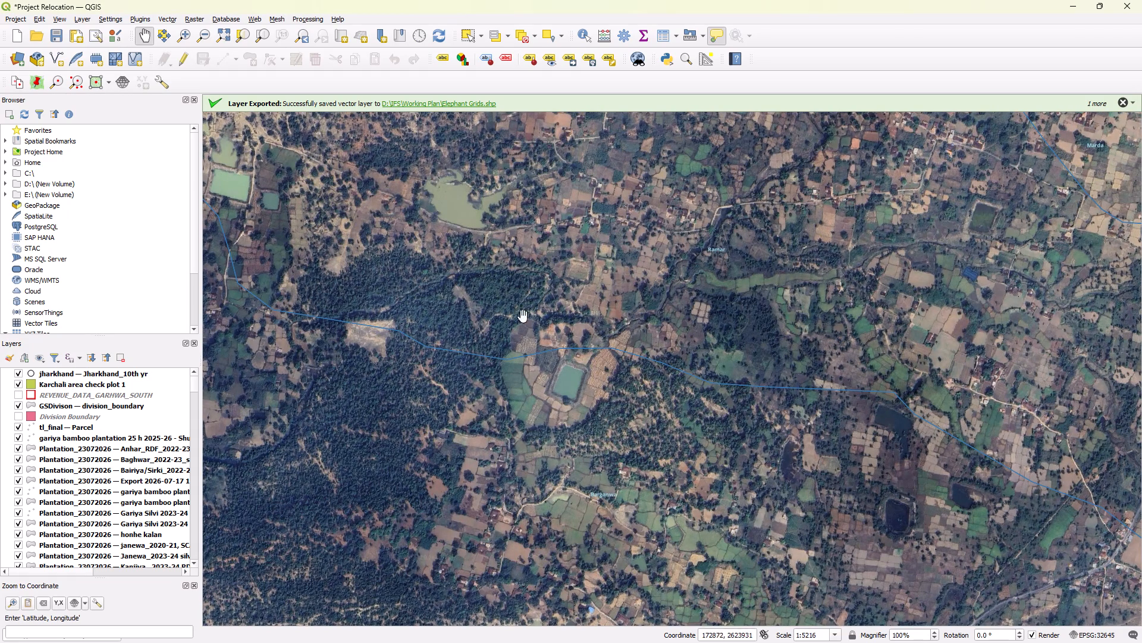
{"action": "scroll", "coordinate": [607, 504], "scroll_direction": "down", "scroll_amount": 1}
{"action": "left_click_drag", "start_coordinate": [576, 480], "coordinate": [550, 404]}
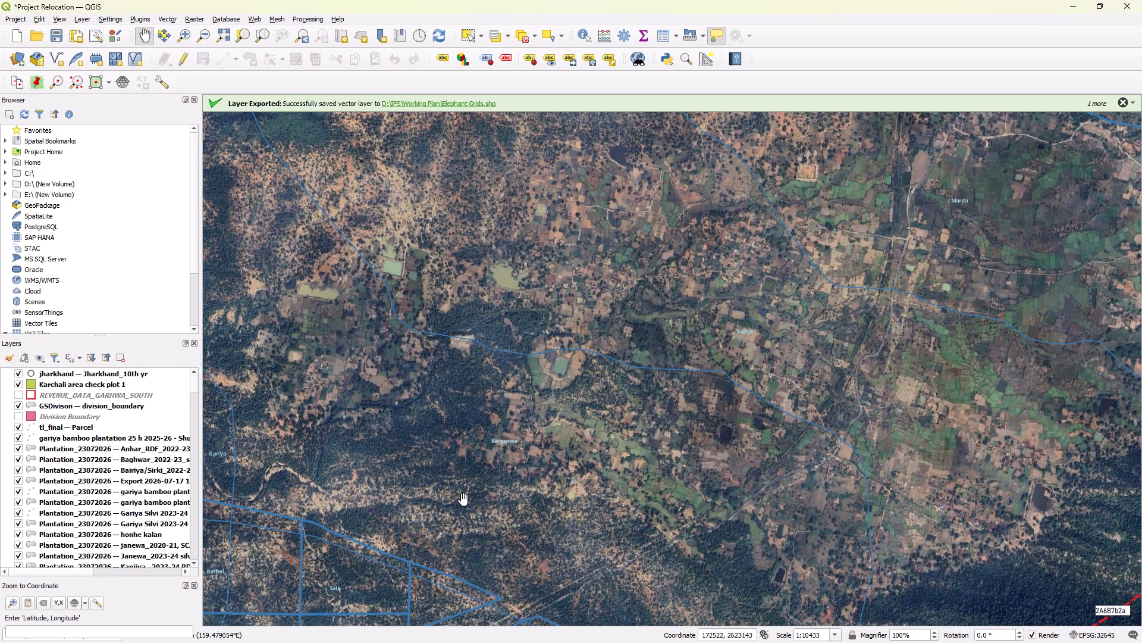
Show the REVENUE_DATA_GARHWA_SOUTH layer and check its plots against the forest from Barganwa along the southern farmland edge.
{"action": "left_click", "coordinate": [17, 395]}
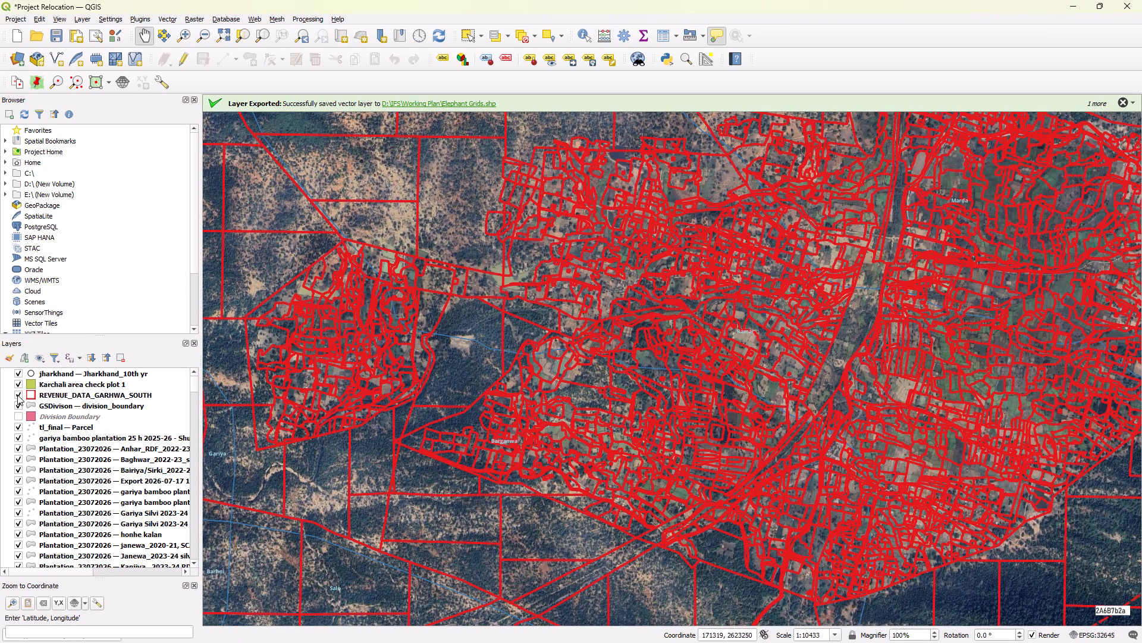
{"action": "left_click", "coordinate": [17, 395]}
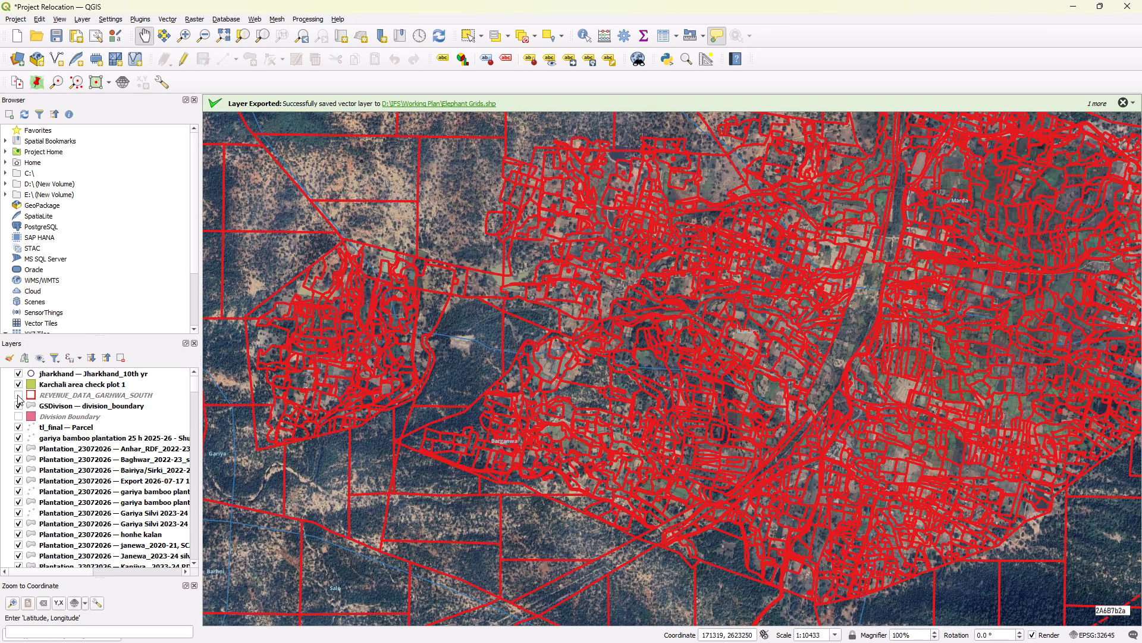
{"action": "left_click", "coordinate": [17, 395]}
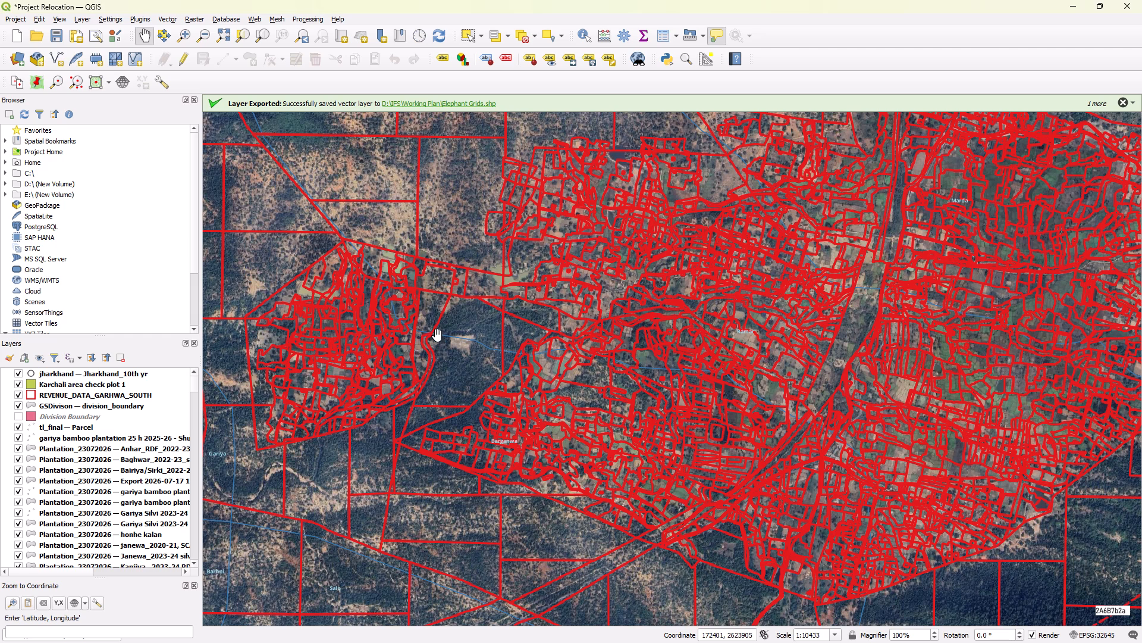
{"action": "scroll", "coordinate": [437, 335], "scroll_direction": "up", "scroll_amount": 1}
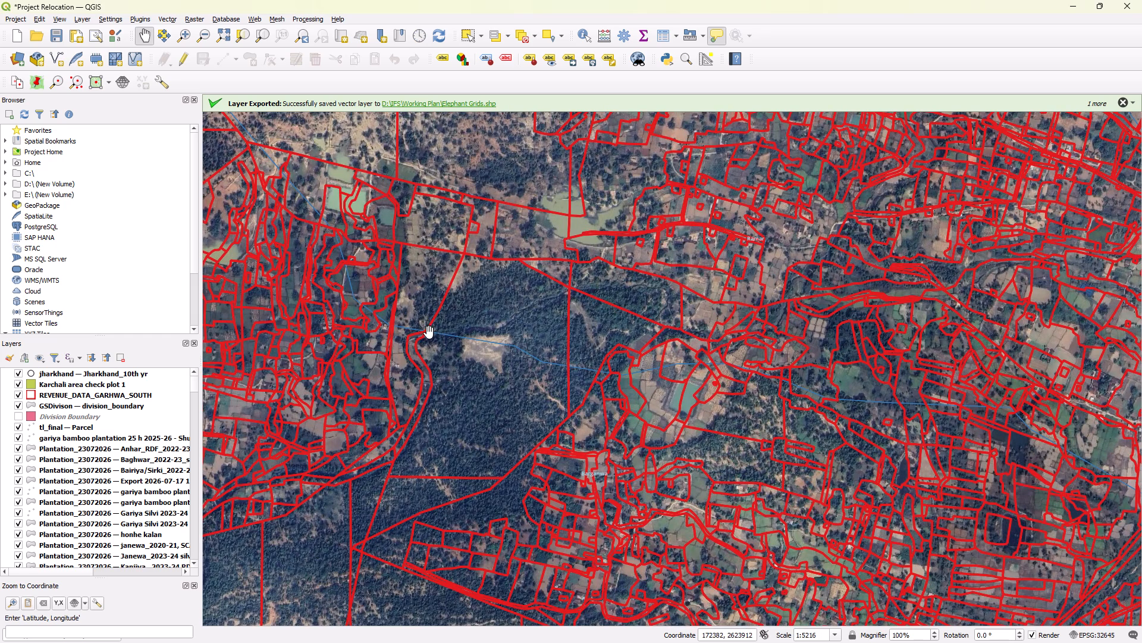
{"action": "left_click_drag", "start_coordinate": [373, 530], "coordinate": [373, 530]}
{"action": "left_click_drag", "start_coordinate": [373, 530], "coordinate": [407, 337]}
{"action": "left_click_drag", "start_coordinate": [764, 530], "coordinate": [391, 325]}
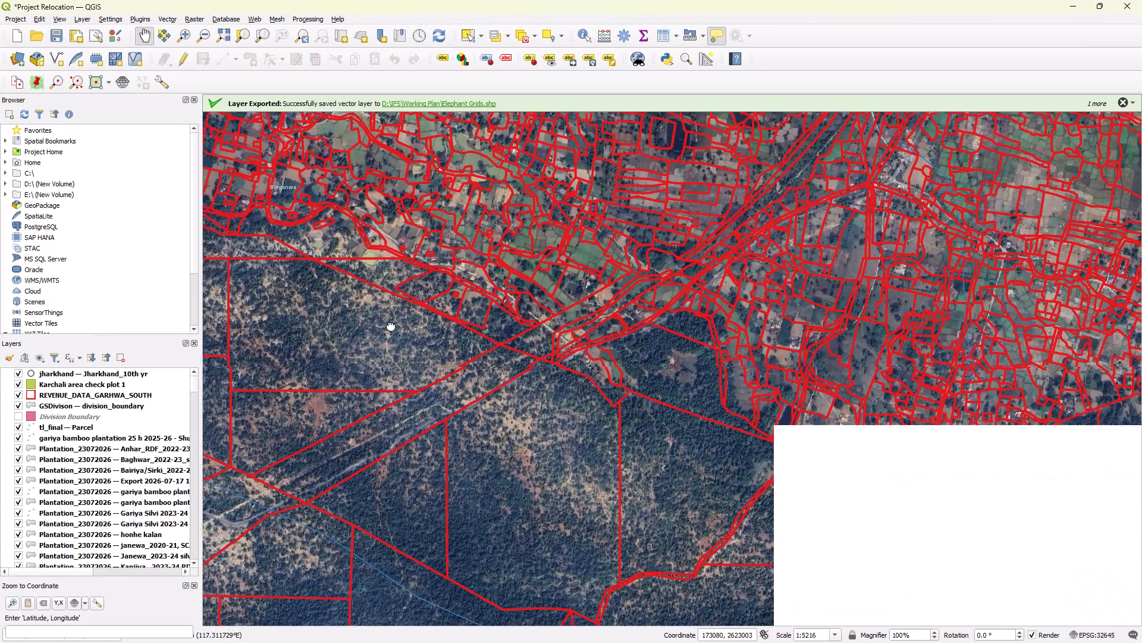
{"action": "left_click_drag", "start_coordinate": [391, 325], "coordinate": [379, 317]}
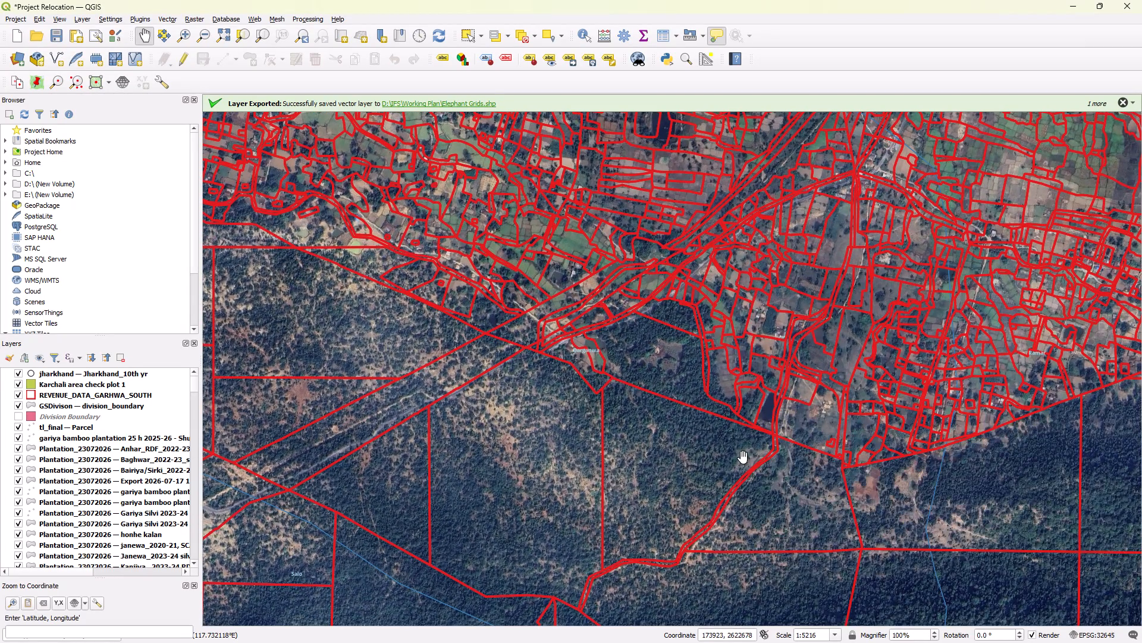
Inspect the revenue plot boundaries around the forest patch with the bare clearing, west of the pond near Barganwa.
{"action": "scroll", "coordinate": [496, 392], "scroll_direction": "down", "scroll_amount": 1}
{"action": "left_click_drag", "start_coordinate": [231, 388], "coordinate": [519, 597]}
{"action": "scroll", "coordinate": [570, 395], "scroll_direction": "up", "scroll_amount": 1}
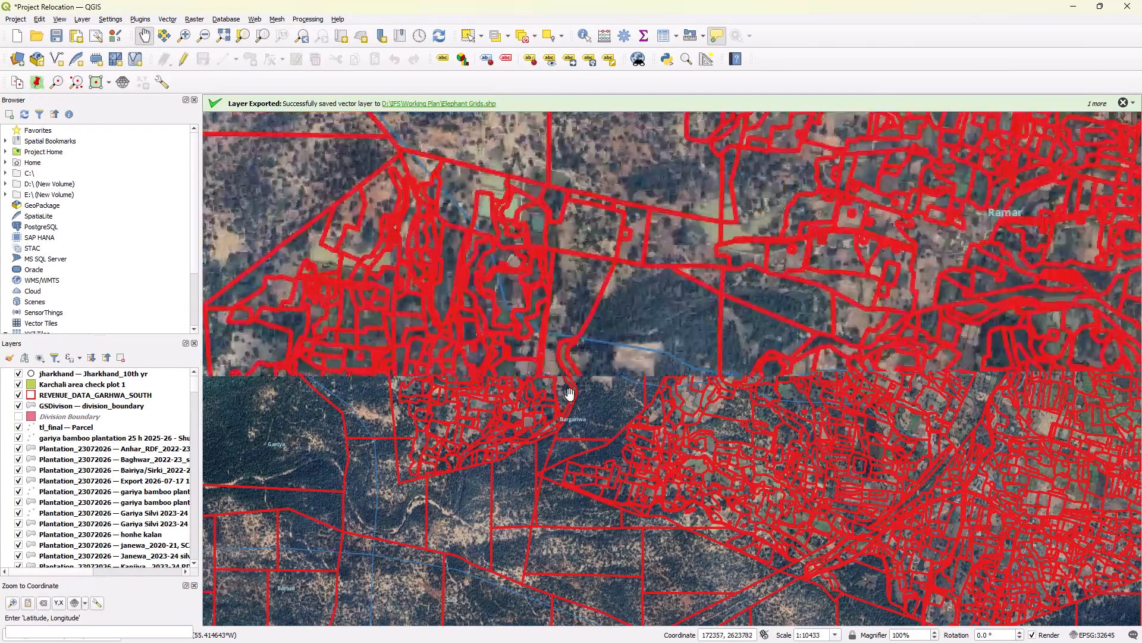
{"action": "scroll", "coordinate": [570, 395], "scroll_direction": "up", "scroll_amount": 1}
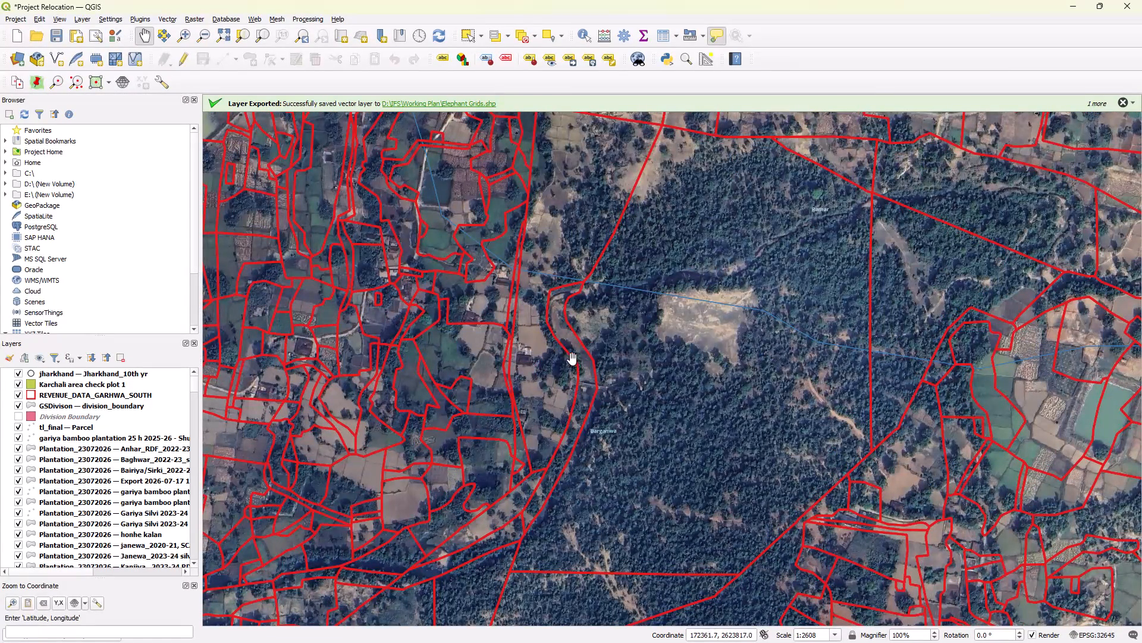
{"action": "left_click_drag", "start_coordinate": [557, 459], "coordinate": [522, 491]}
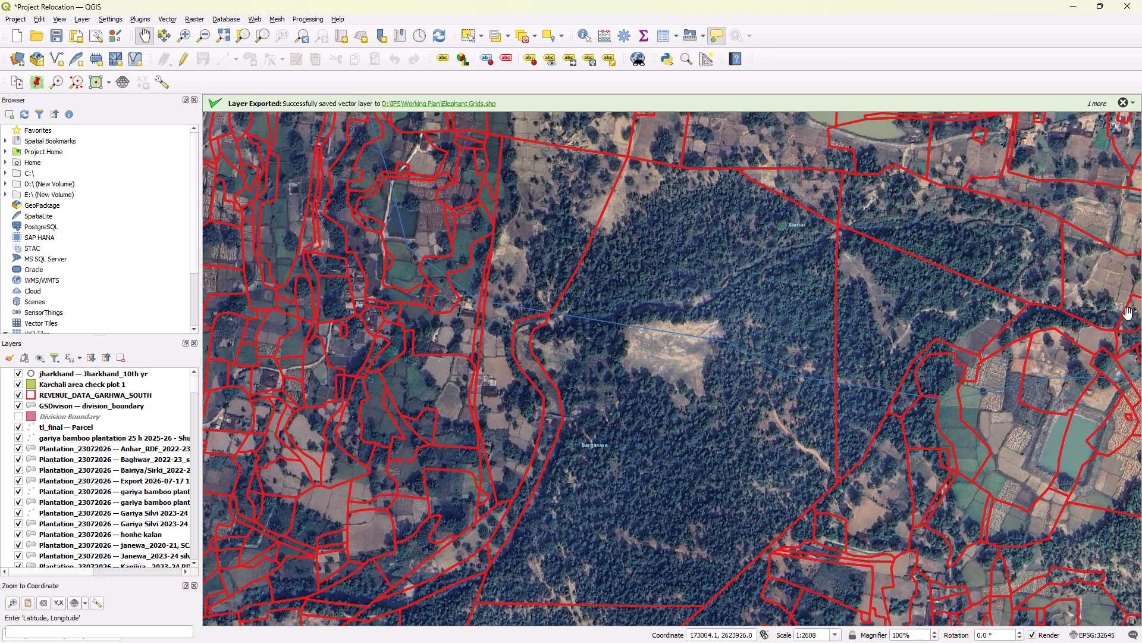
{"action": "left_click_drag", "start_coordinate": [823, 438], "coordinate": [818, 362]}
{"action": "left_click_drag", "start_coordinate": [716, 352], "coordinate": [676, 466]}
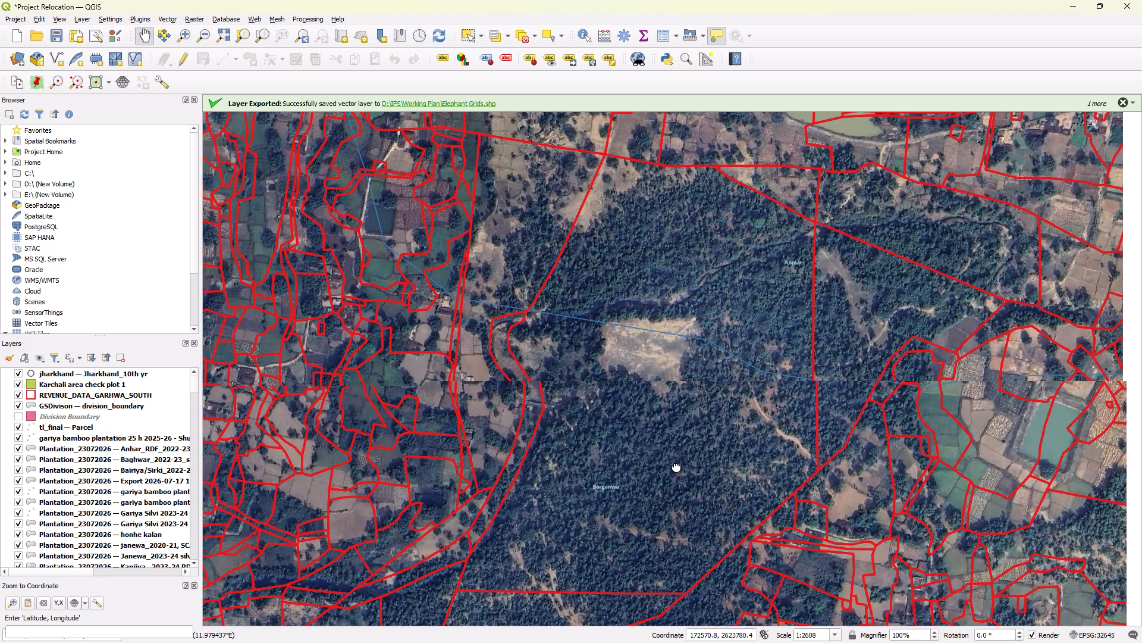
{"action": "left_click_drag", "start_coordinate": [676, 466], "coordinate": [672, 473]}
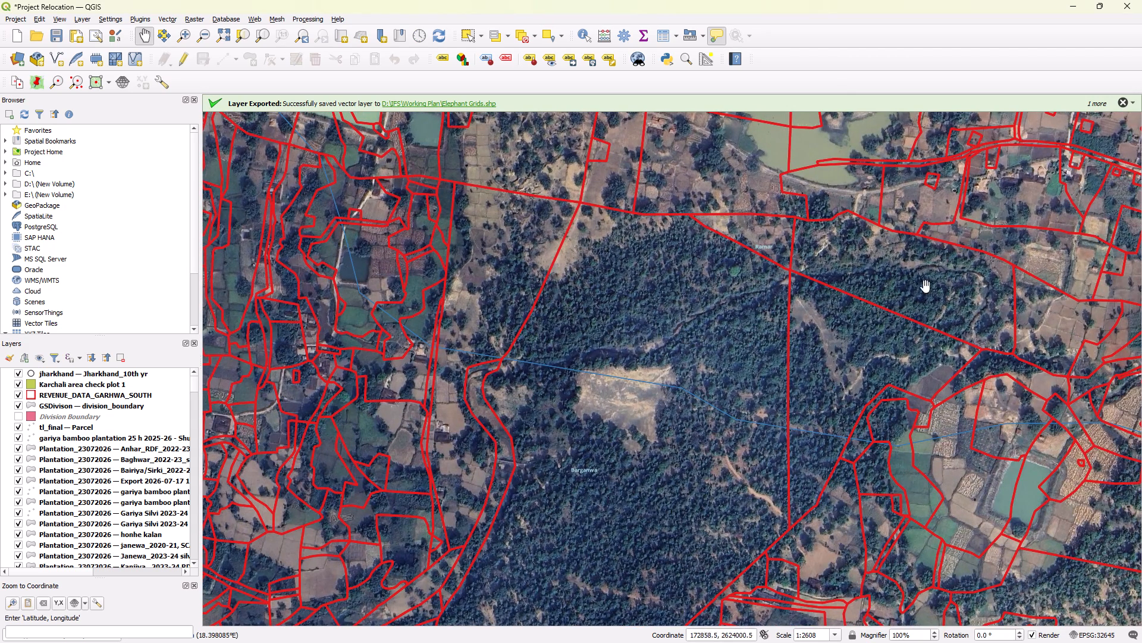
{"action": "left_click_drag", "start_coordinate": [701, 489], "coordinate": [545, 502]}
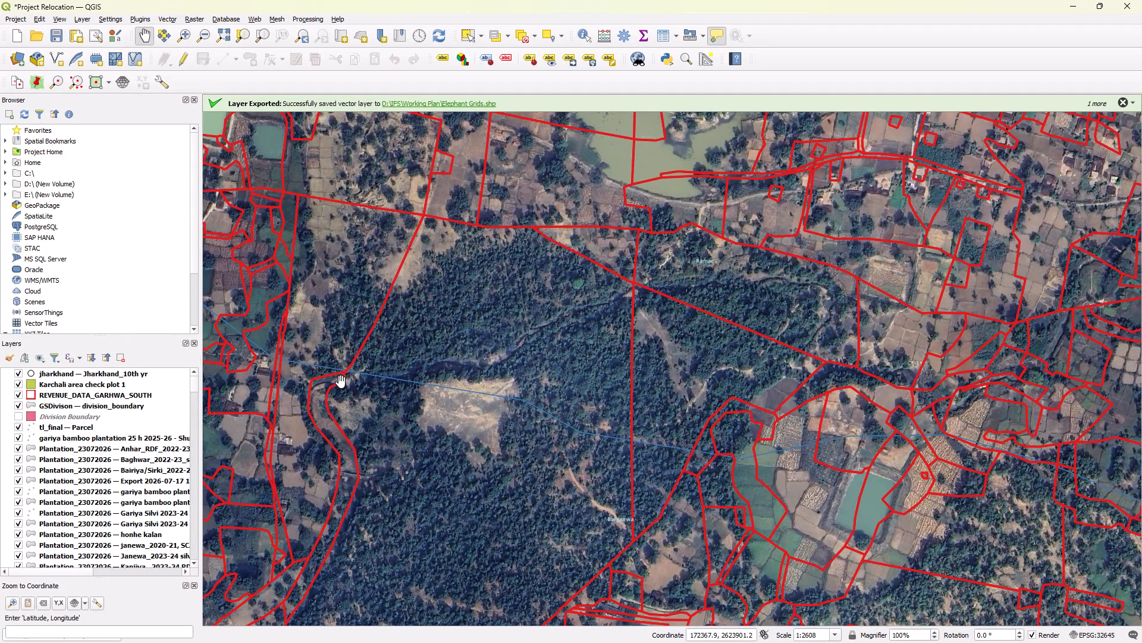
Compare the revenue plots with the forest plots across the wider Barganwa, Salo and Paraswar area by hiding REVENUE_DATA_GARHWA_SOUTH.
{"action": "scroll", "coordinate": [341, 382], "scroll_direction": "down", "scroll_amount": 2}
{"action": "left_click_drag", "start_coordinate": [381, 572], "coordinate": [475, 304]}
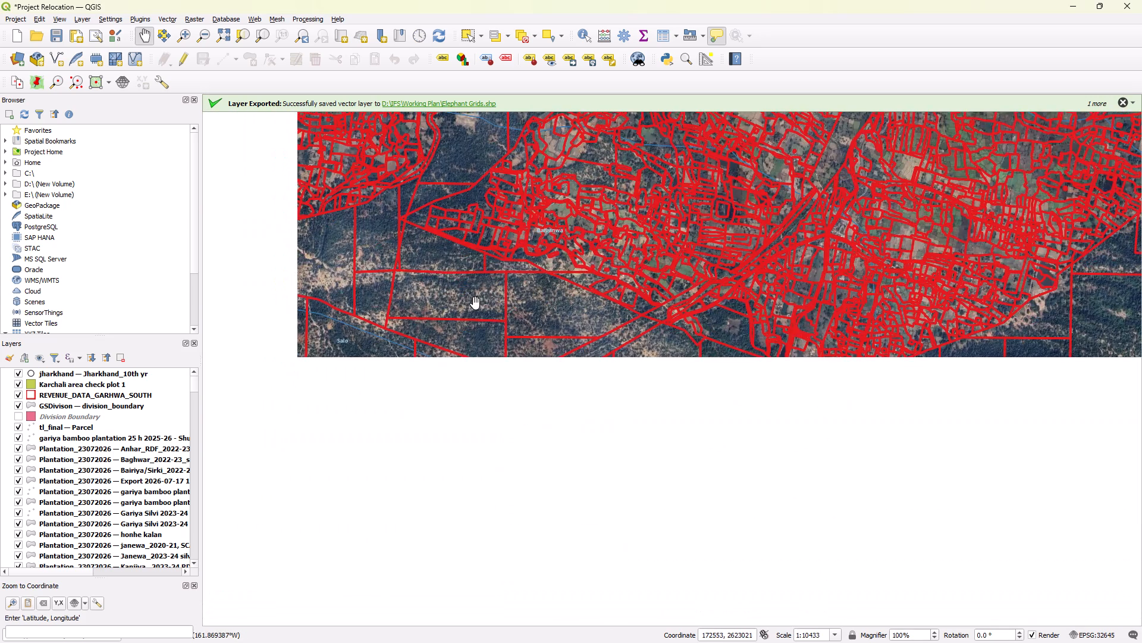
{"action": "scroll", "coordinate": [475, 303], "scroll_direction": "down", "scroll_amount": 2}
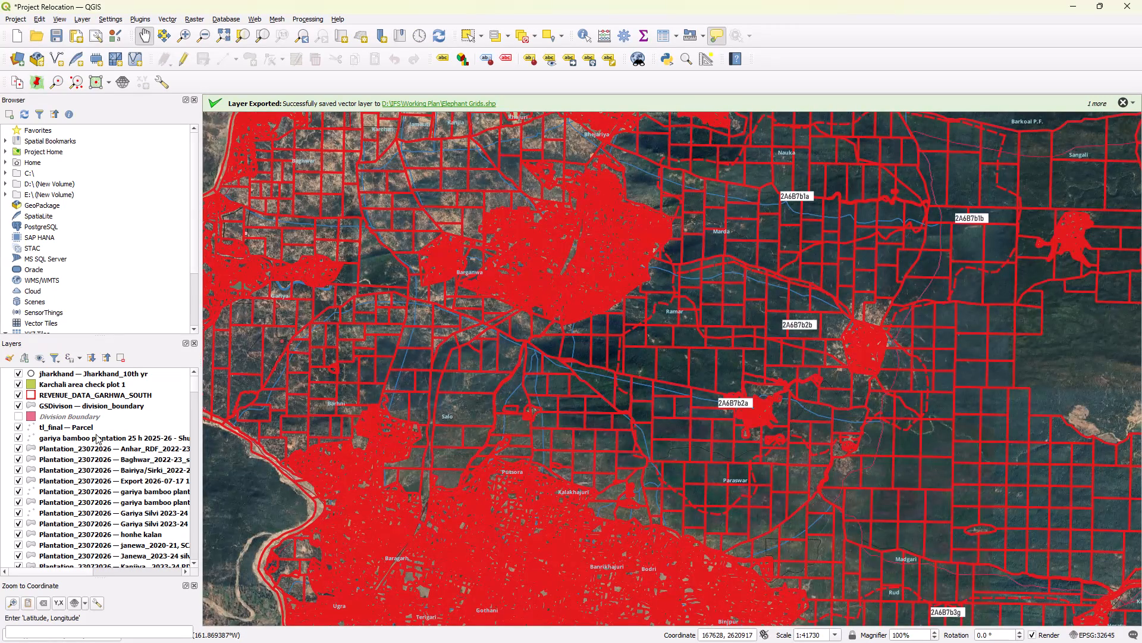
{"action": "left_click", "coordinate": [16, 392]}
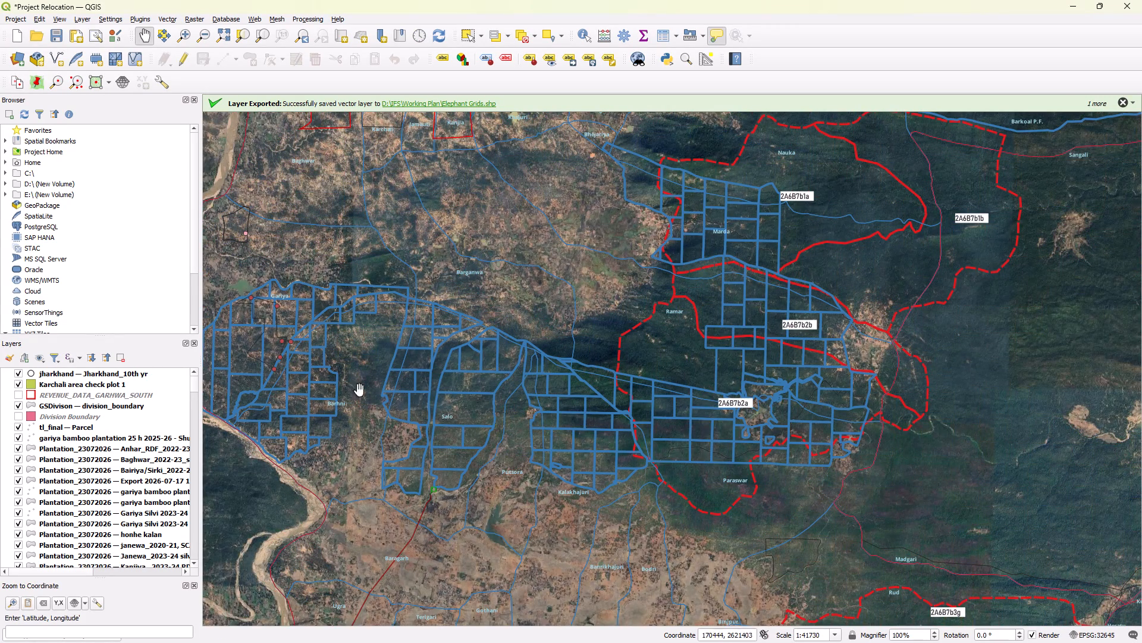
Examine the forest plot coverage and the unplotted forest from Gariya eastward past Barganwa and Ramar to Paraswar.
{"action": "left_click_drag", "start_coordinate": [336, 350], "coordinate": [417, 382]}
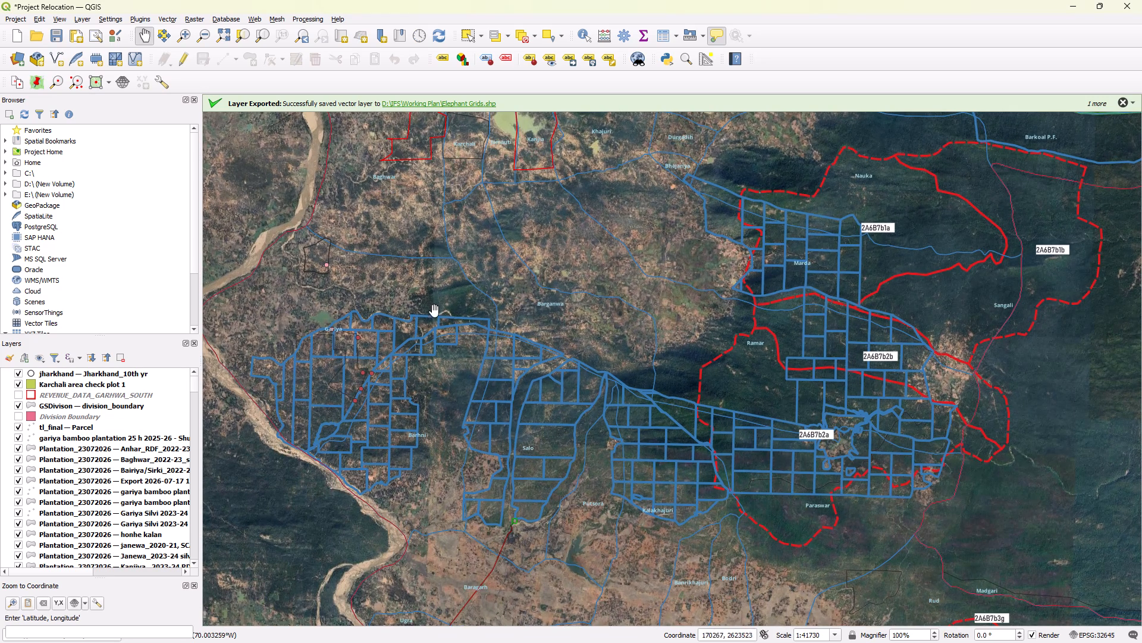
{"action": "scroll", "coordinate": [446, 320], "scroll_direction": "up", "scroll_amount": 3}
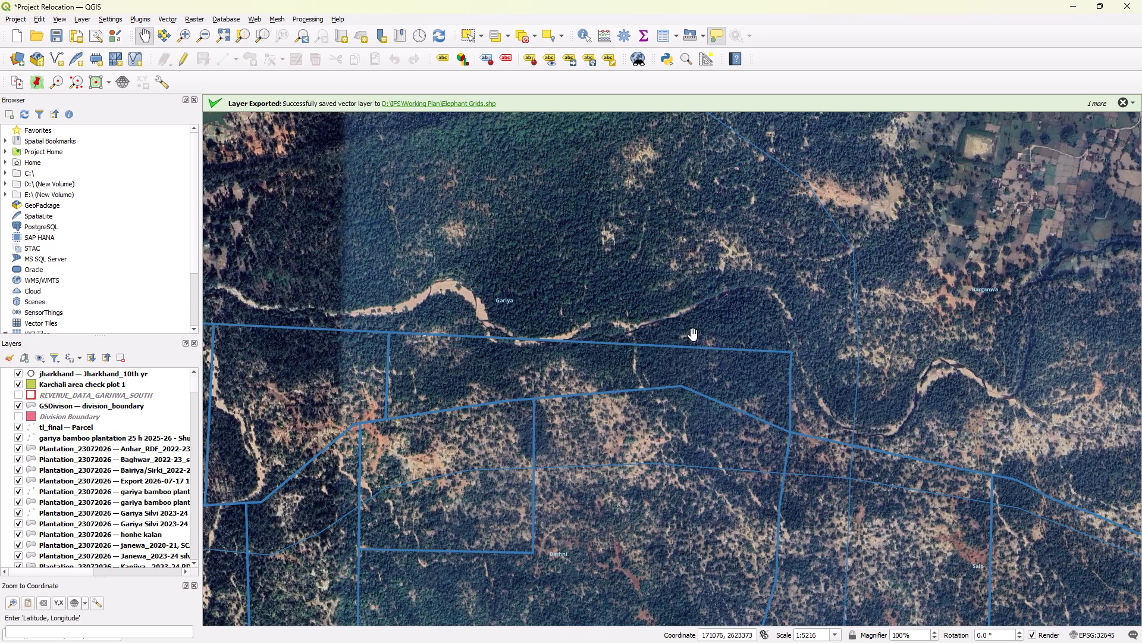
{"action": "scroll", "coordinate": [721, 327], "scroll_direction": "down", "scroll_amount": 1}
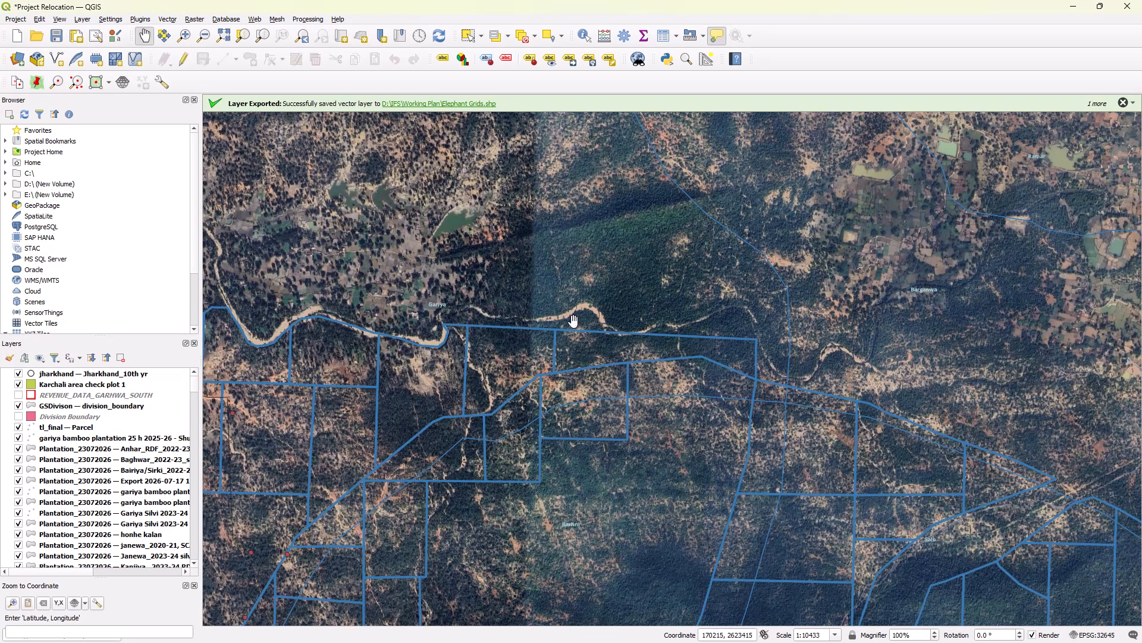
{"action": "scroll", "coordinate": [742, 343], "scroll_direction": "down", "scroll_amount": 1}
{"action": "left_click_drag", "start_coordinate": [576, 427], "coordinate": [294, 369]}
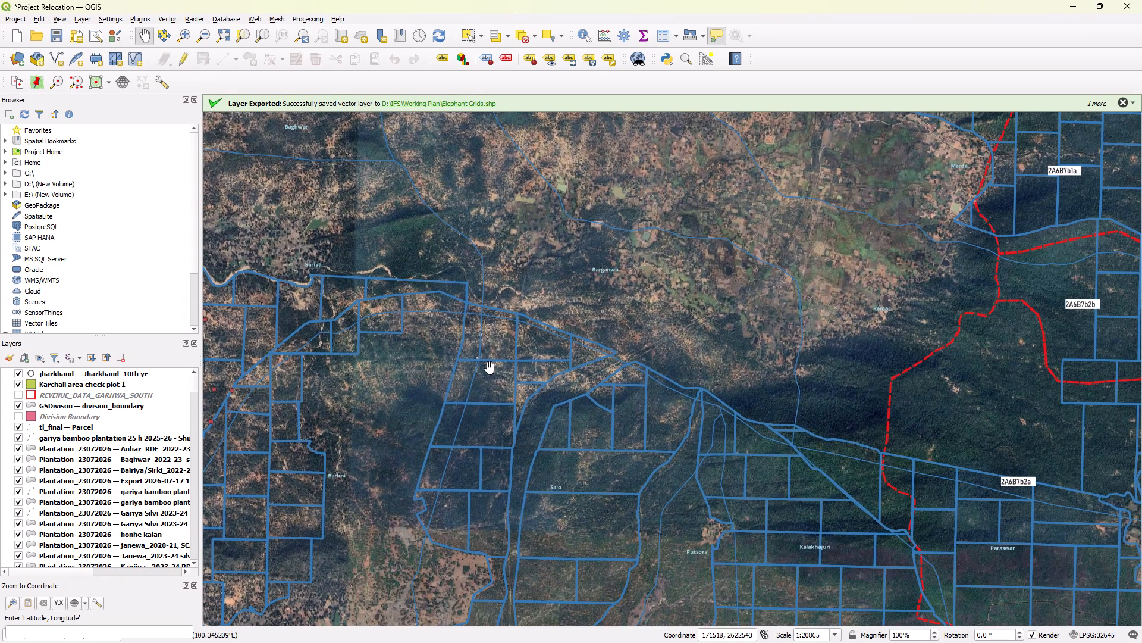
{"action": "scroll", "coordinate": [619, 420], "scroll_direction": "down", "scroll_amount": 1}
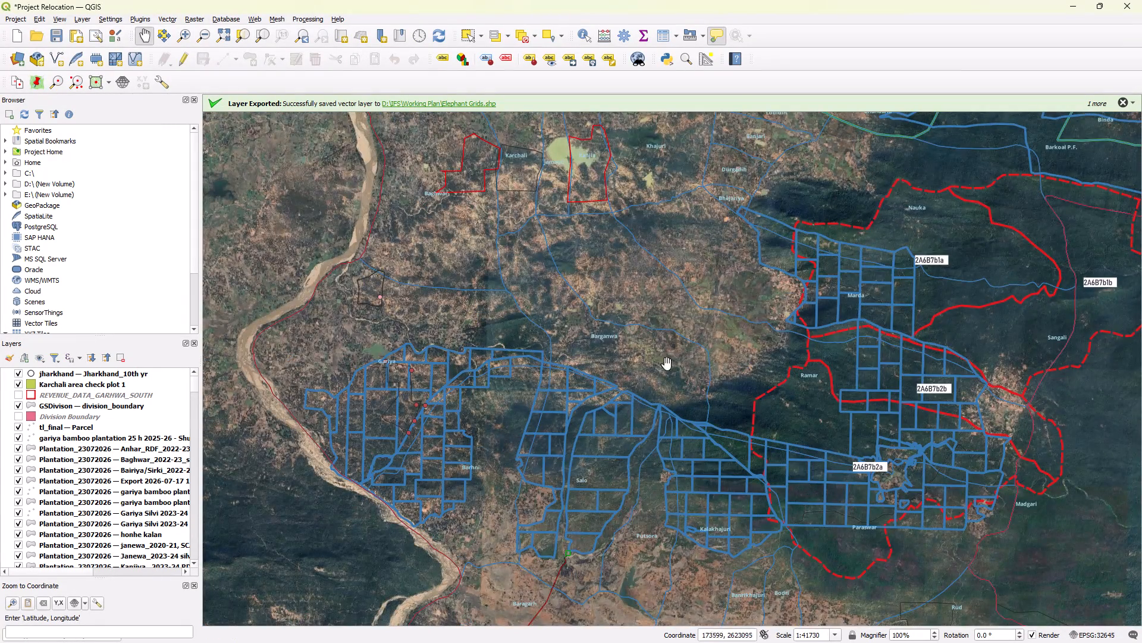
{"action": "scroll", "coordinate": [667, 364], "scroll_direction": "up", "scroll_amount": 1}
{"action": "left_click_drag", "start_coordinate": [701, 426], "coordinate": [618, 399]}
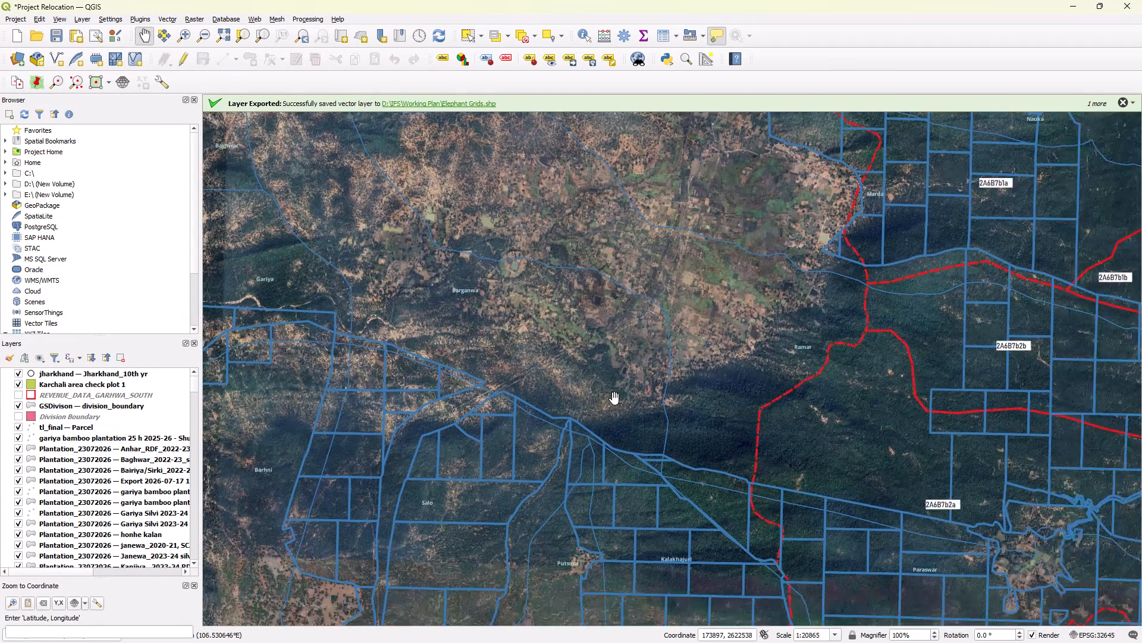
{"action": "left_click_drag", "start_coordinate": [673, 423], "coordinate": [573, 415]}
{"action": "left_click_drag", "start_coordinate": [756, 439], "coordinate": [532, 374]}
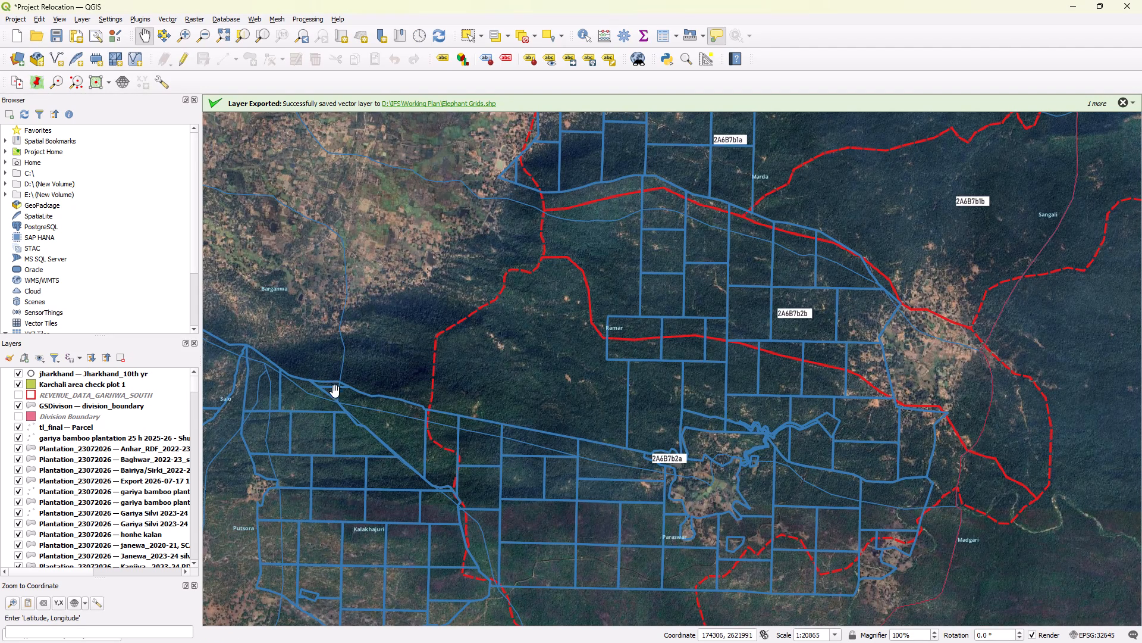
Examine the forest between Barganwa, Ramar and Marda against the blue plot grid and the red dashed compartment boundaries.
{"action": "left_click_drag", "start_coordinate": [589, 272], "coordinate": [539, 207]}
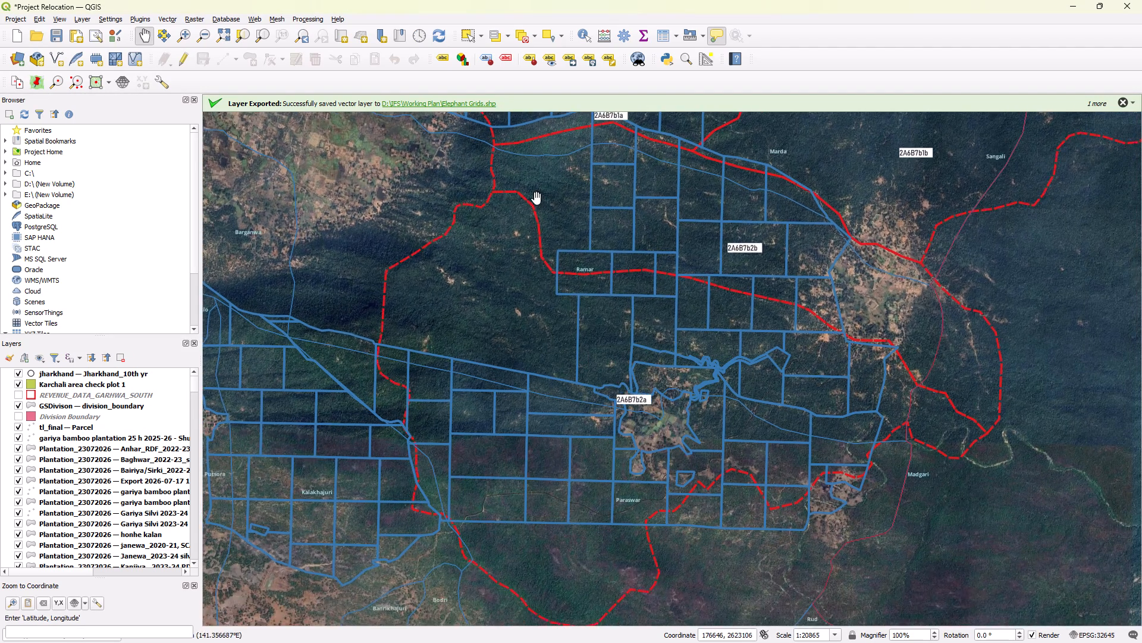
{"action": "left_click_drag", "start_coordinate": [537, 198], "coordinate": [576, 324]}
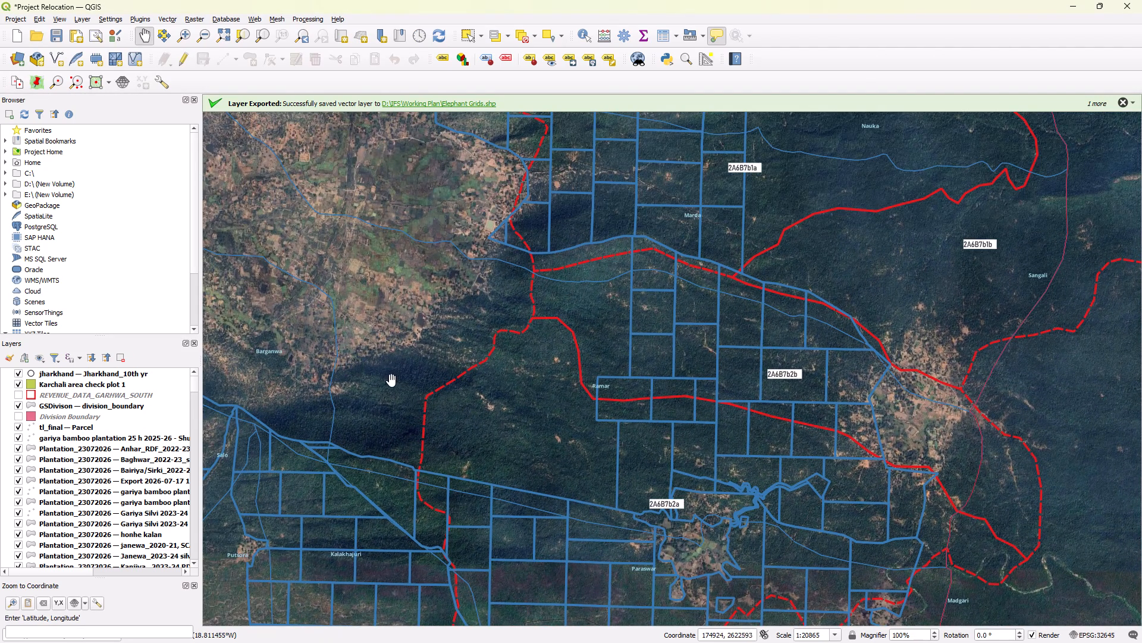
{"action": "left_click_drag", "start_coordinate": [503, 450], "coordinate": [578, 473]}
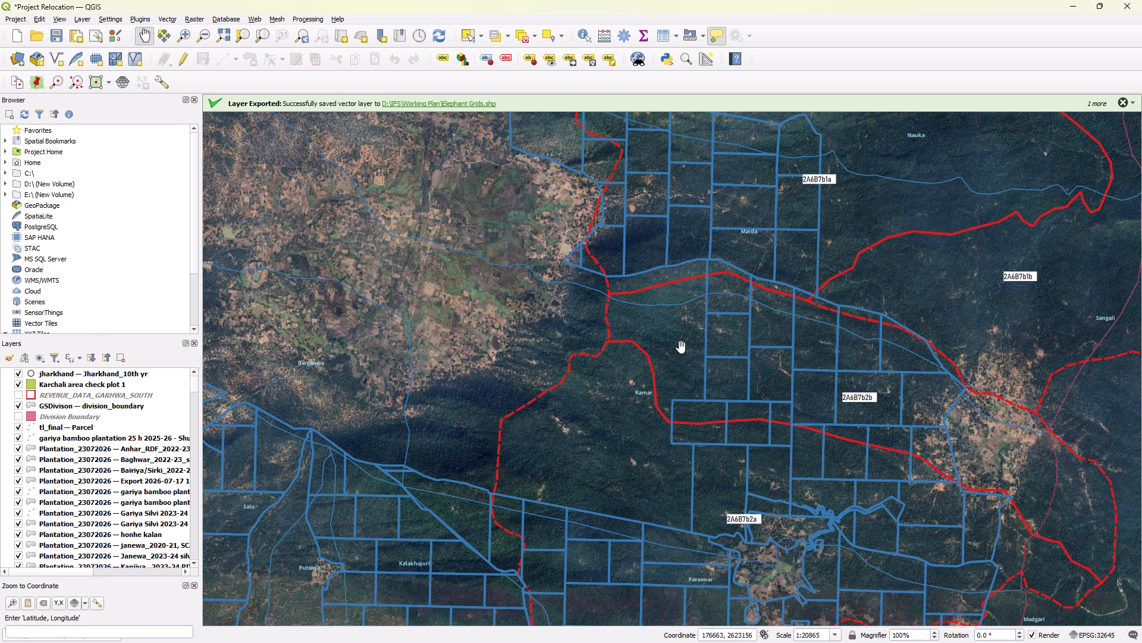
{"action": "left_click_drag", "start_coordinate": [643, 329], "coordinate": [496, 314]}
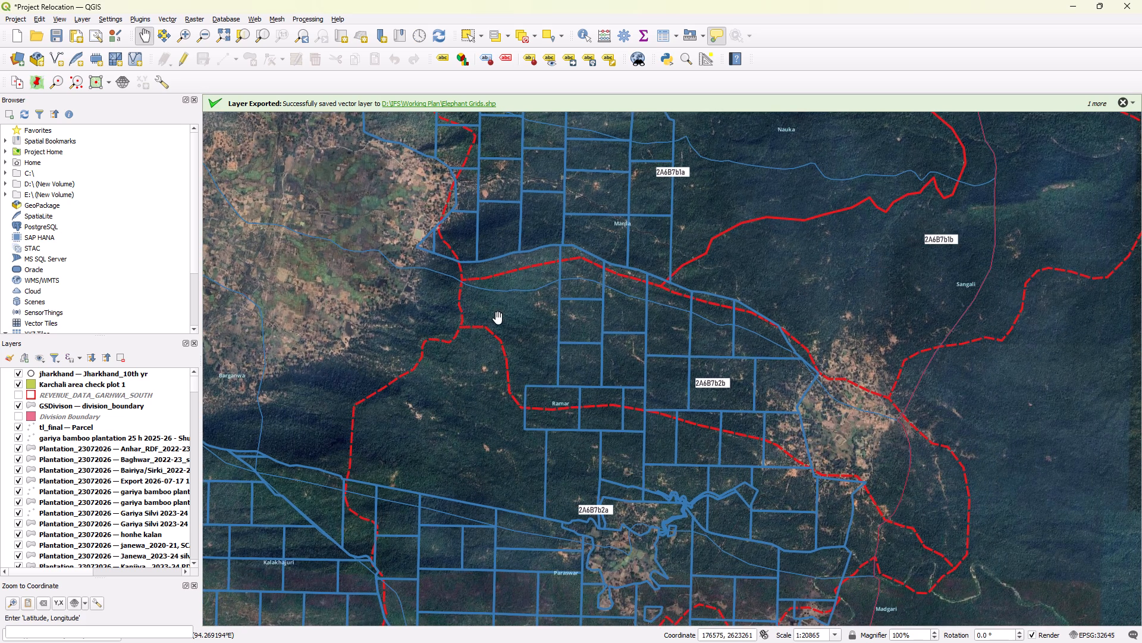
{"action": "scroll", "coordinate": [679, 377], "scroll_direction": "down", "scroll_amount": 1}
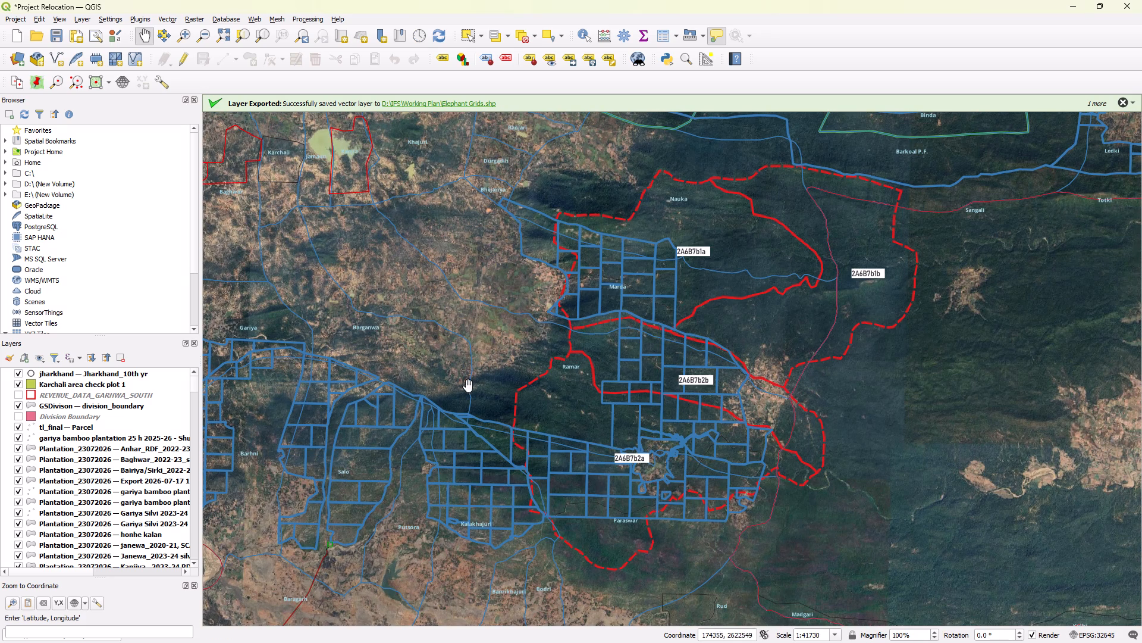
{"action": "scroll", "coordinate": [551, 313], "scroll_direction": "up", "scroll_amount": 1}
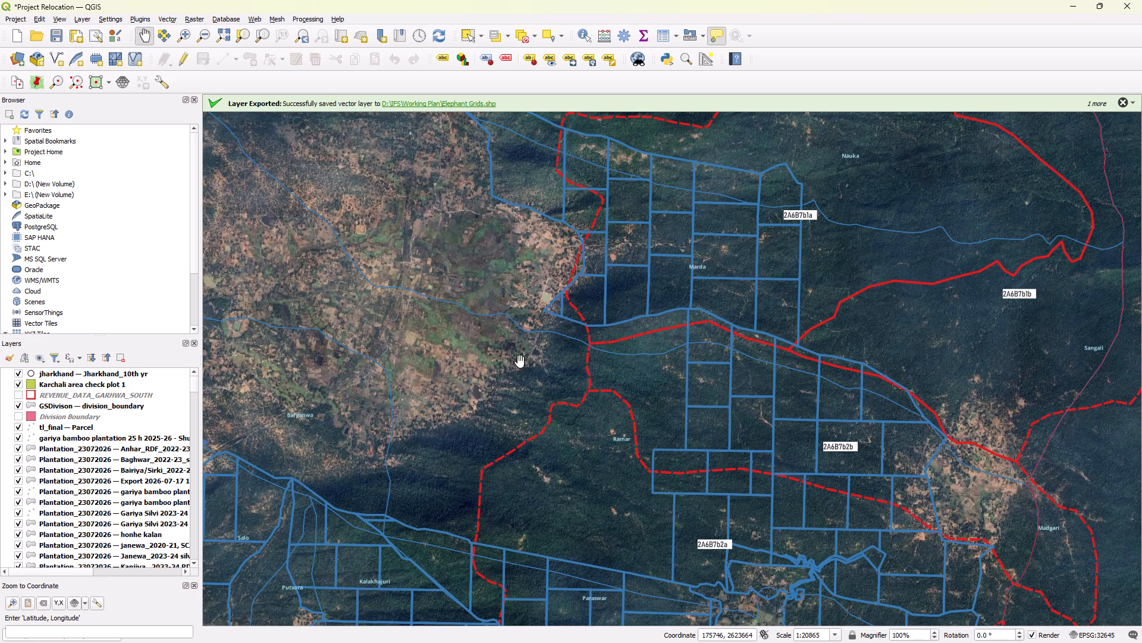
{"action": "left_click_drag", "start_coordinate": [495, 384], "coordinate": [598, 330]}
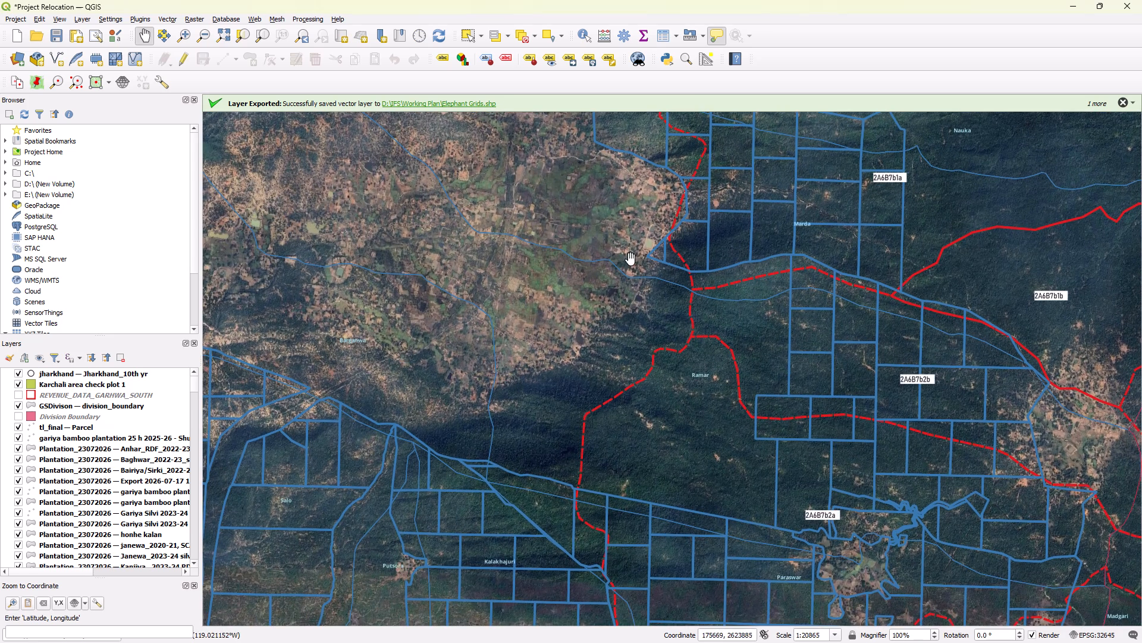
{"action": "left_click_drag", "start_coordinate": [635, 290], "coordinate": [693, 258]}
Inspect the plot boundaries and the unplotted gap between the Salo and Kalakhajuri forest blocks, close up and in the wider area.
{"action": "scroll", "coordinate": [686, 271], "scroll_direction": "down", "scroll_amount": 1}
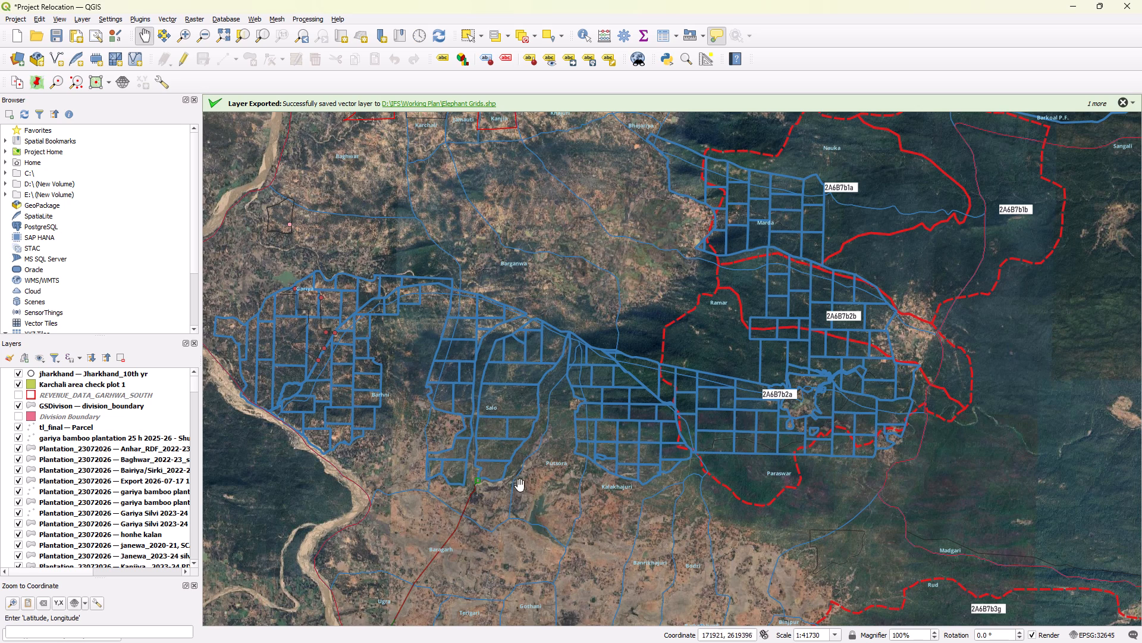
{"action": "scroll", "coordinate": [533, 479], "scroll_direction": "up", "scroll_amount": 2}
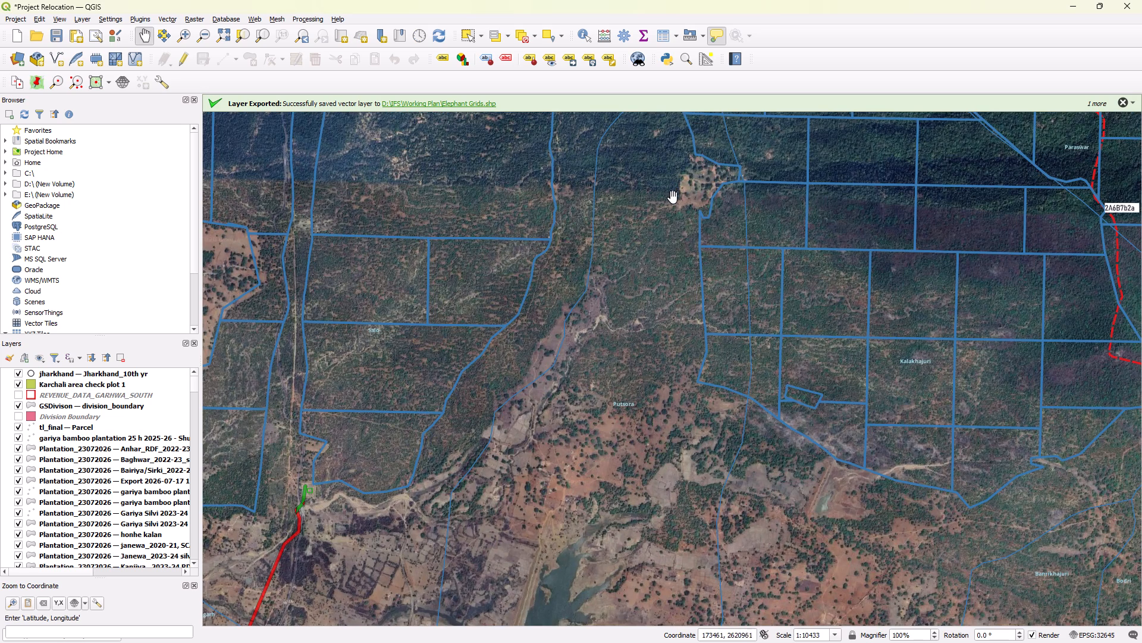
{"action": "left_click_drag", "start_coordinate": [663, 291], "coordinate": [663, 370]}
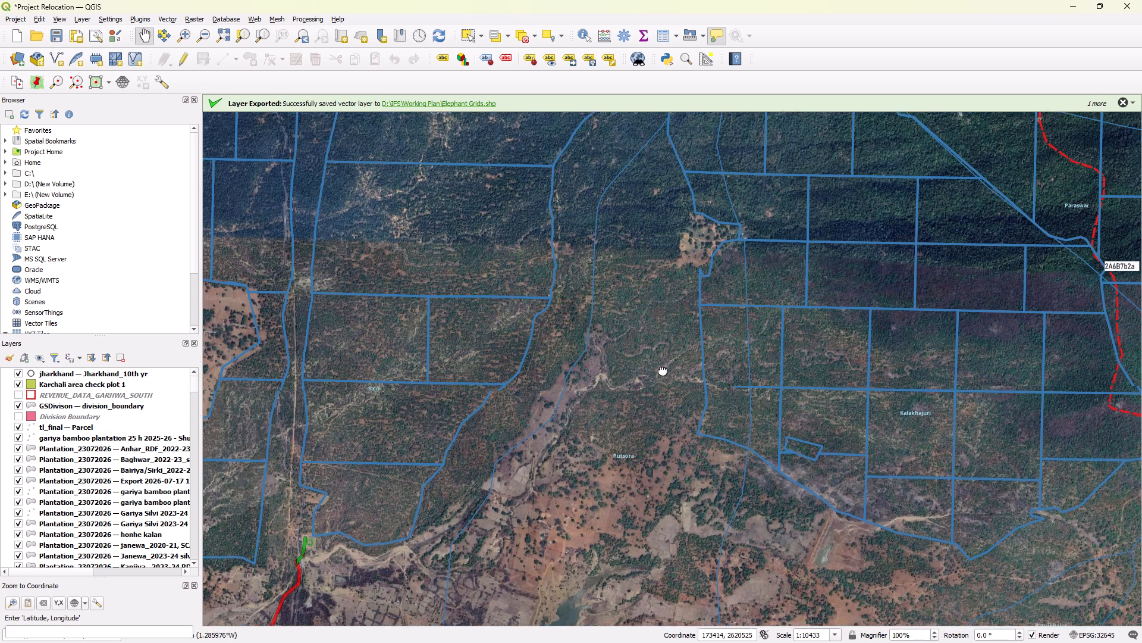
{"action": "left_click_drag", "start_coordinate": [663, 370], "coordinate": [669, 416]}
{"action": "scroll", "coordinate": [663, 366], "scroll_direction": "down", "scroll_amount": 2}
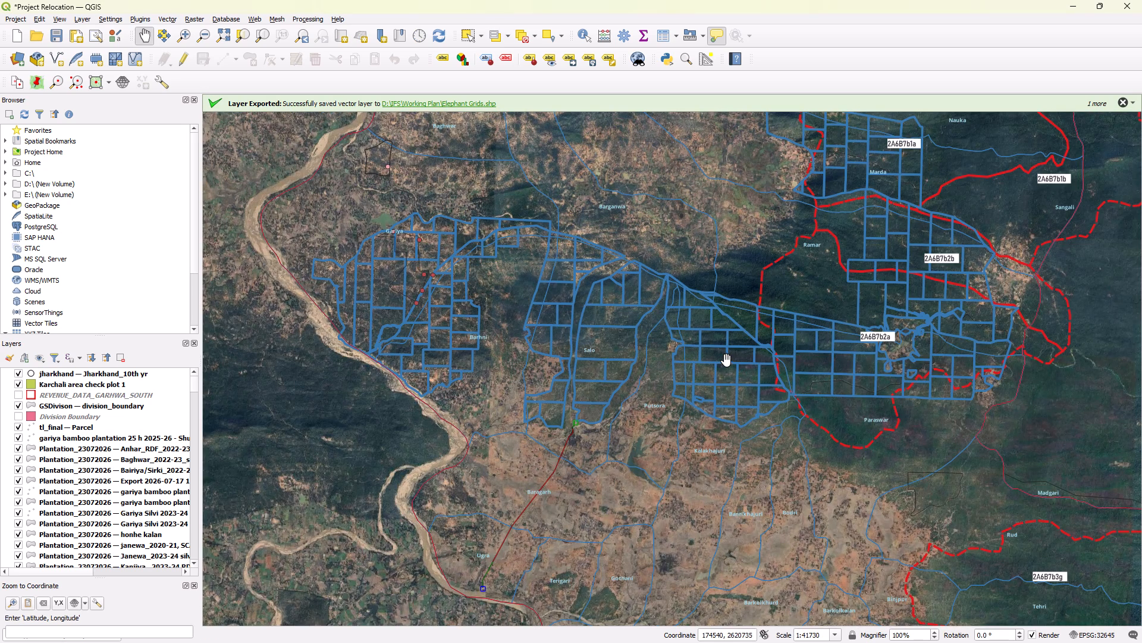
Survey the forest plot coverage across the wider division, from Gariya and Paraswar northeast to Bhandaria, Barkoal P.F. and Ledki.
{"action": "scroll", "coordinate": [726, 360], "scroll_direction": "down", "scroll_amount": 1}
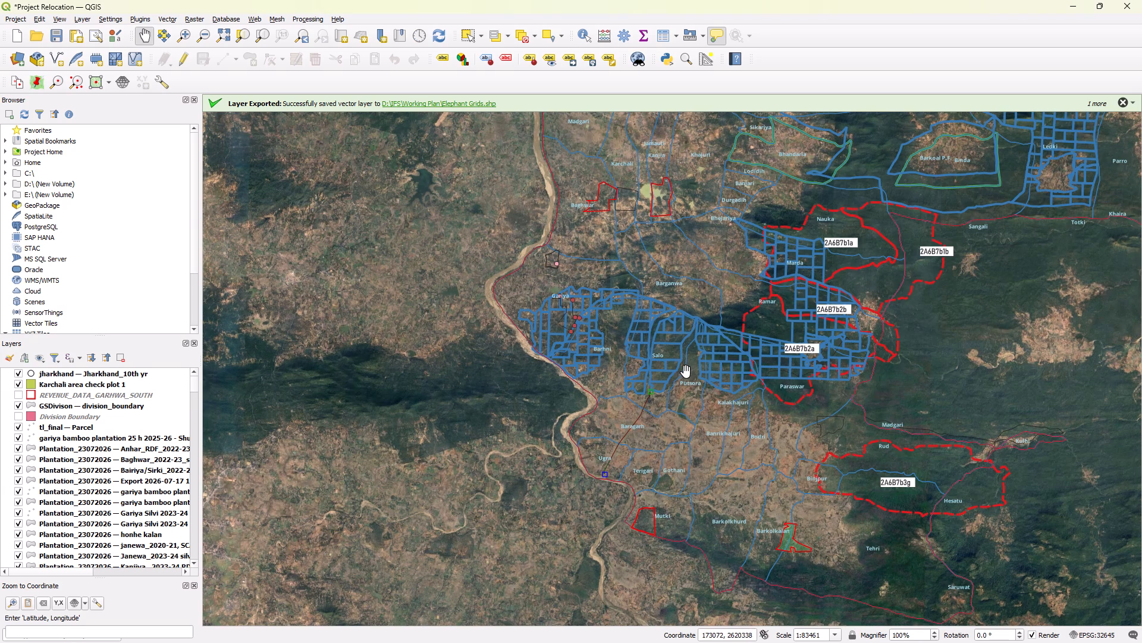
{"action": "scroll", "coordinate": [686, 372], "scroll_direction": "up", "scroll_amount": 1}
{"action": "scroll", "coordinate": [686, 372], "scroll_direction": "down", "scroll_amount": 1}
{"action": "left_click_drag", "start_coordinate": [893, 354], "coordinate": [729, 557]}
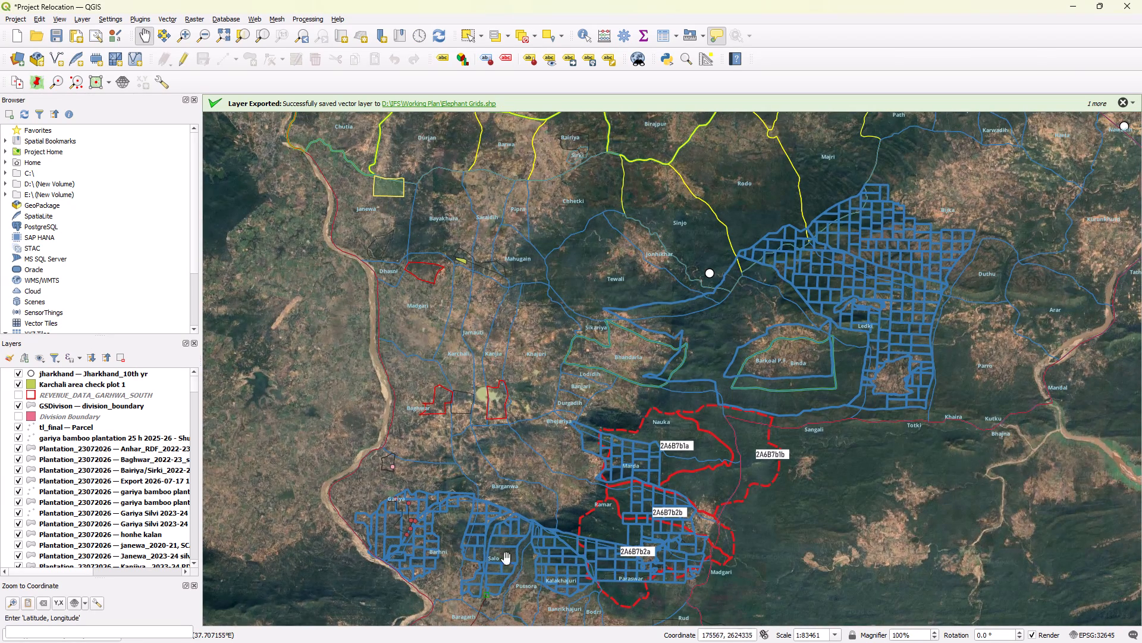
{"action": "left_click_drag", "start_coordinate": [781, 358], "coordinate": [692, 404]}
{"action": "scroll", "coordinate": [661, 365], "scroll_direction": "up", "scroll_amount": 1}
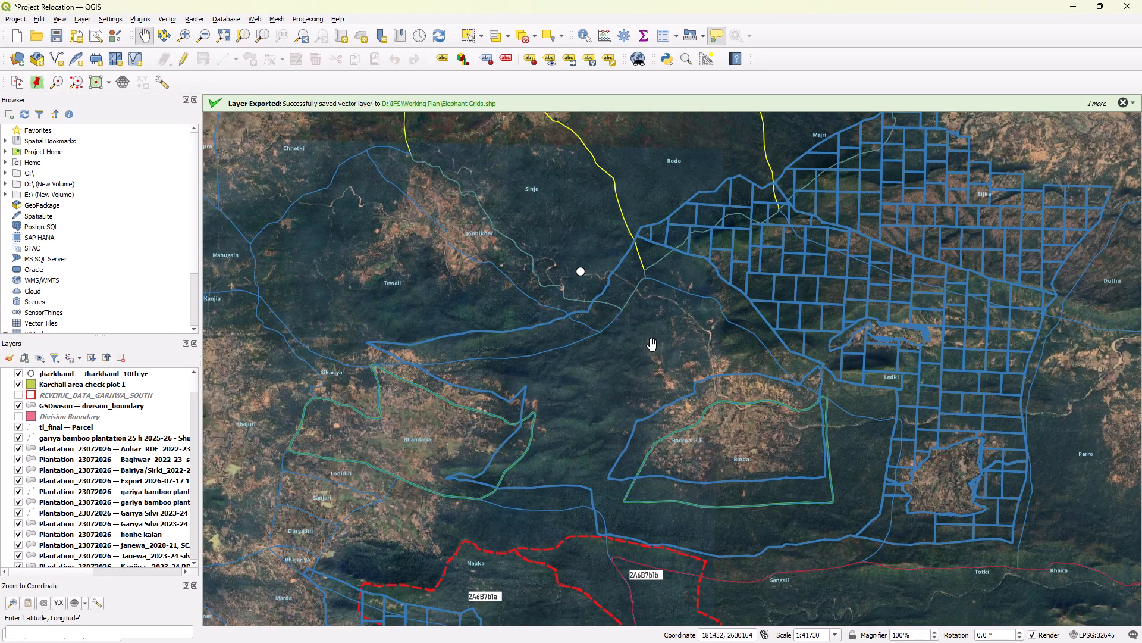
{"action": "scroll", "coordinate": [622, 358], "scroll_direction": "down", "scroll_amount": 1}
Find the PLOT AREA — Merge_allVillagePlots layer and toggle it off and back on to identify the plots it draws.
{"action": "scroll", "coordinate": [23, 481], "scroll_direction": "down", "scroll_amount": 4}
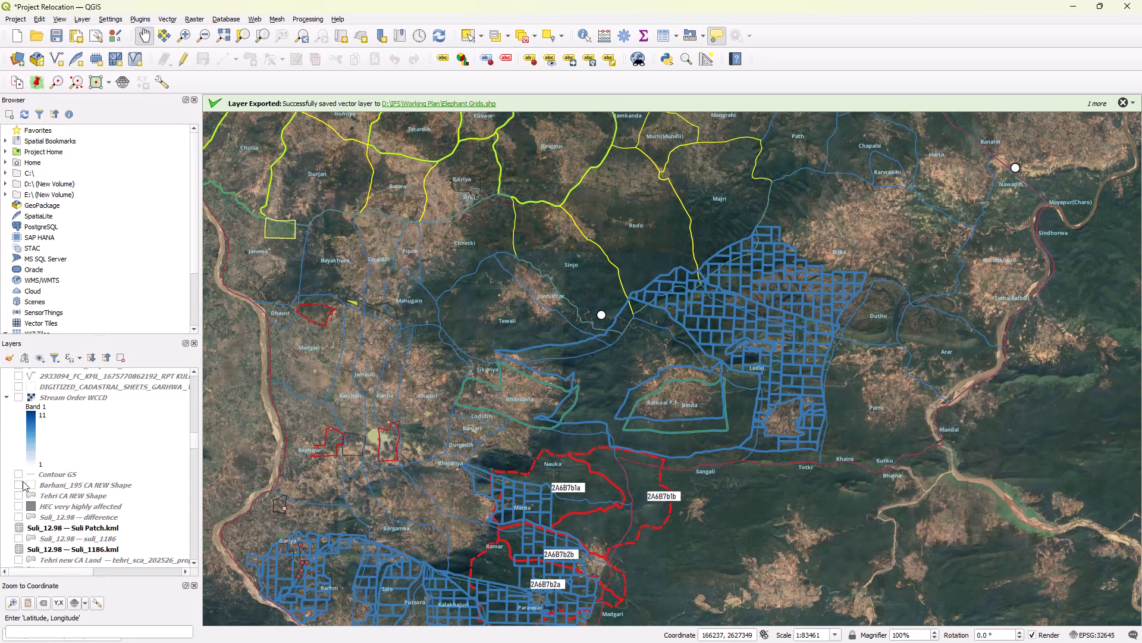
{"action": "scroll", "coordinate": [23, 481], "scroll_direction": "down", "scroll_amount": 14}
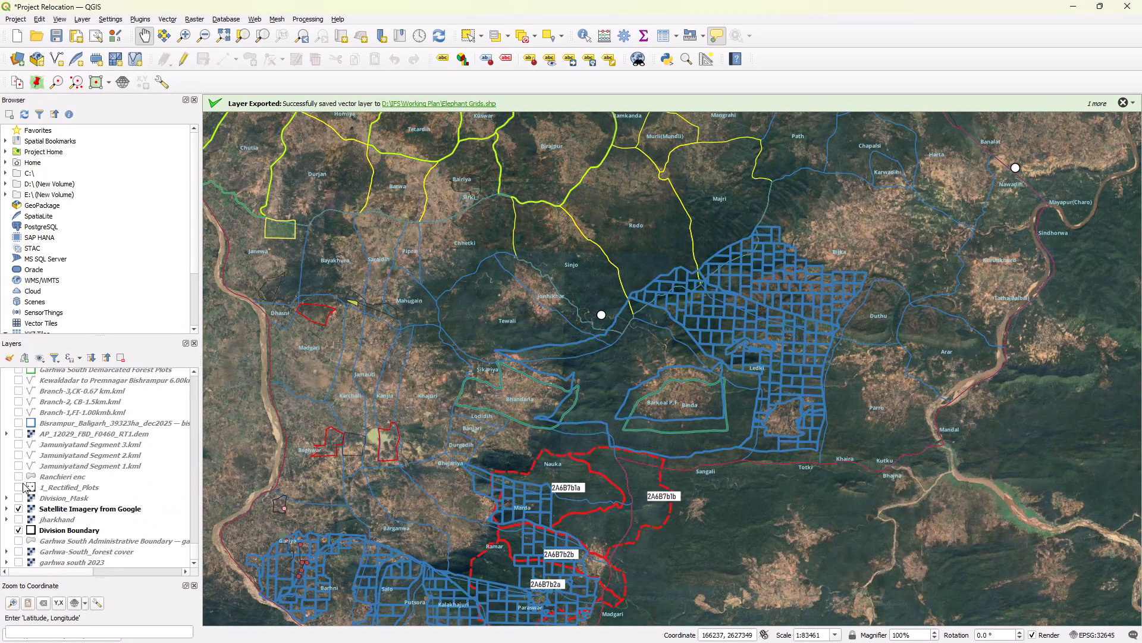
{"action": "scroll", "coordinate": [30, 512], "scroll_direction": "down", "scroll_amount": 3}
{"action": "scroll", "coordinate": [31, 513], "scroll_direction": "up", "scroll_amount": 4}
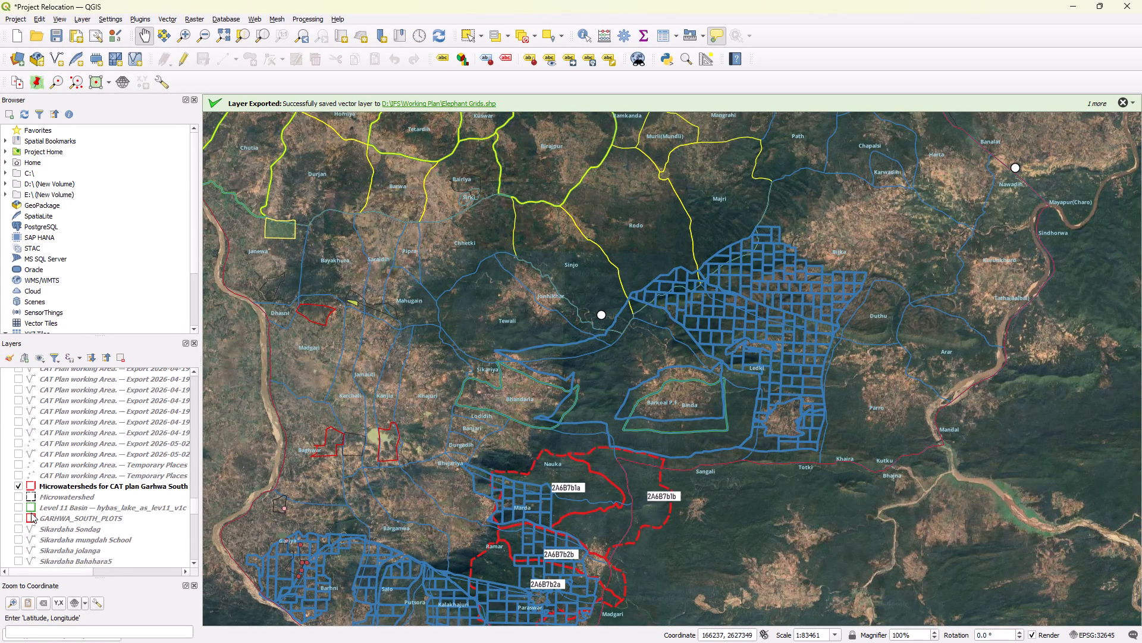
{"action": "scroll", "coordinate": [23, 496], "scroll_direction": "up", "scroll_amount": 5}
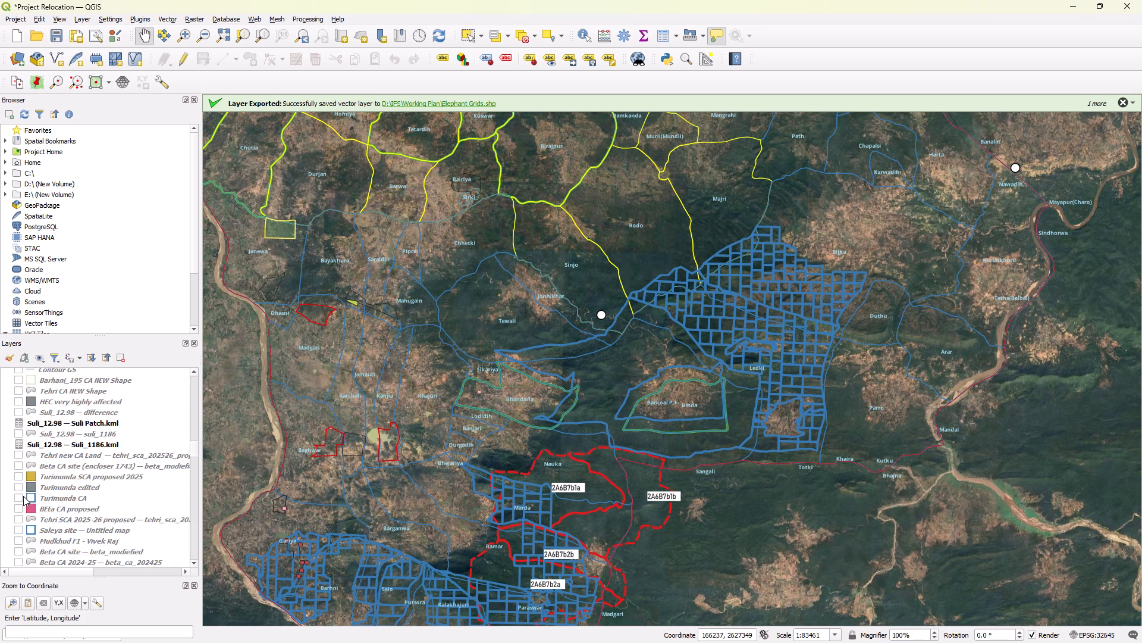
{"action": "scroll", "coordinate": [23, 496], "scroll_direction": "up", "scroll_amount": 8}
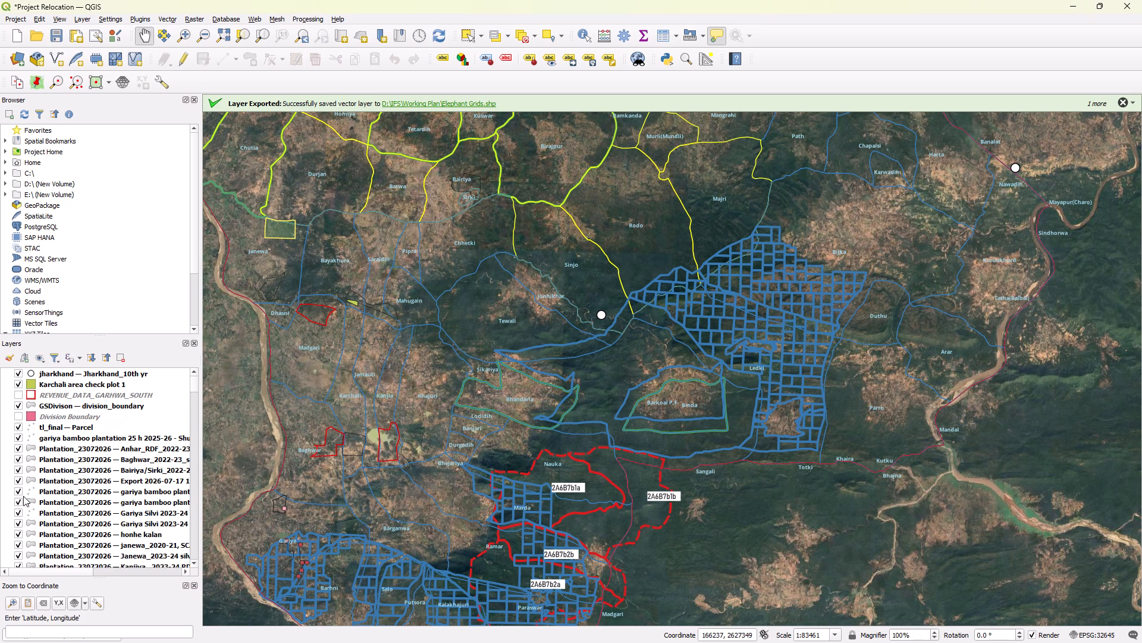
{"action": "scroll", "coordinate": [23, 496], "scroll_direction": "down", "scroll_amount": 2}
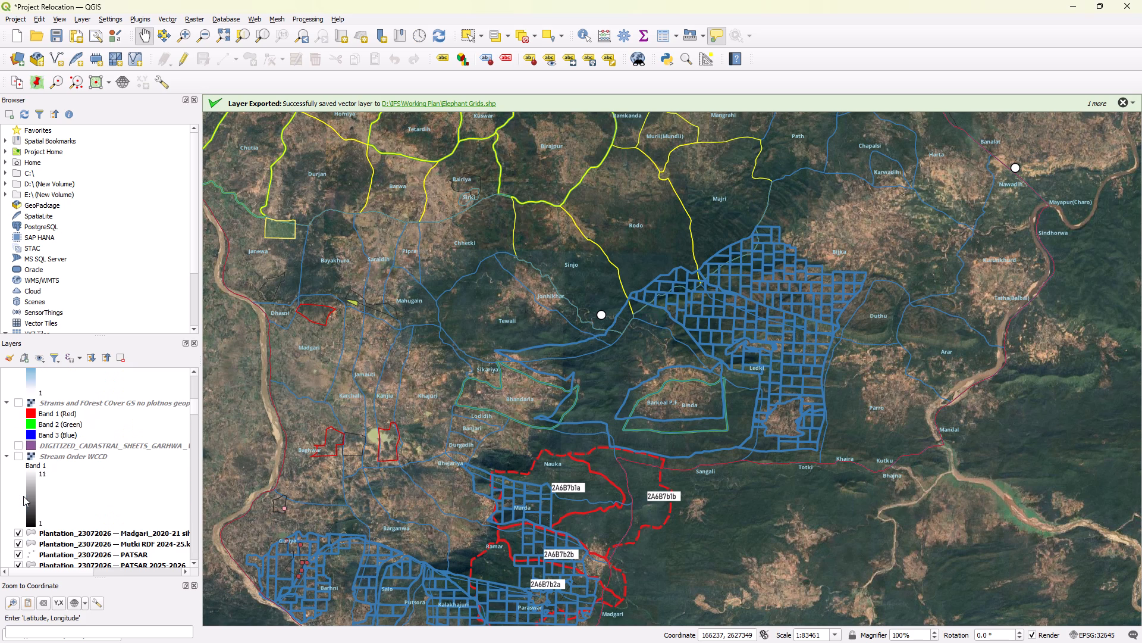
{"action": "scroll", "coordinate": [23, 496], "scroll_direction": "down", "scroll_amount": 1}
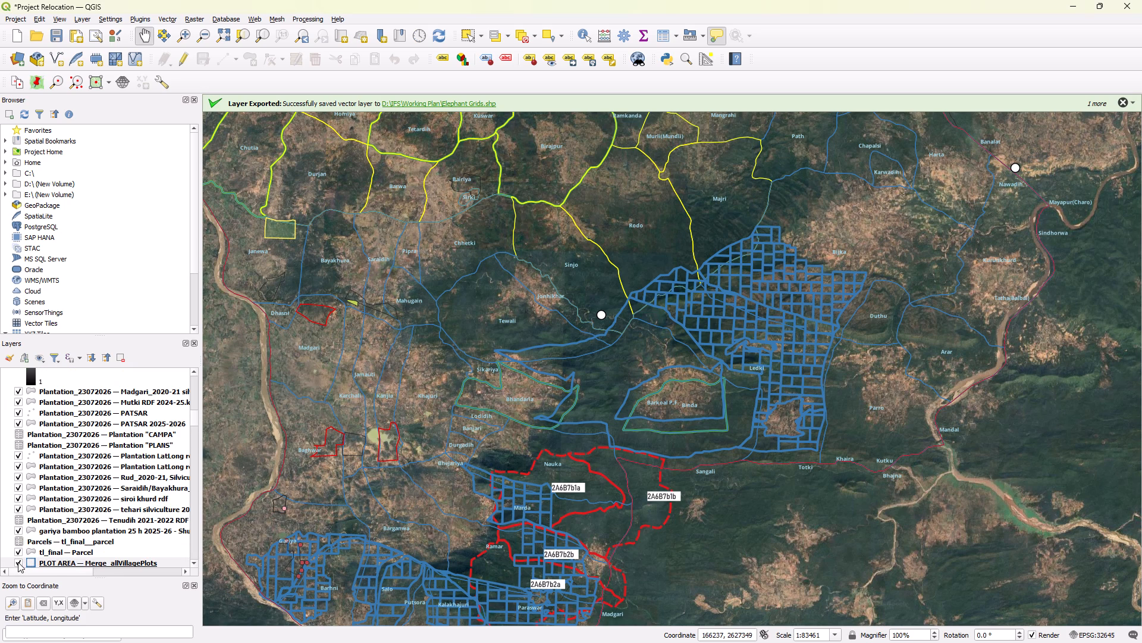
{"action": "left_click", "coordinate": [18, 562]}
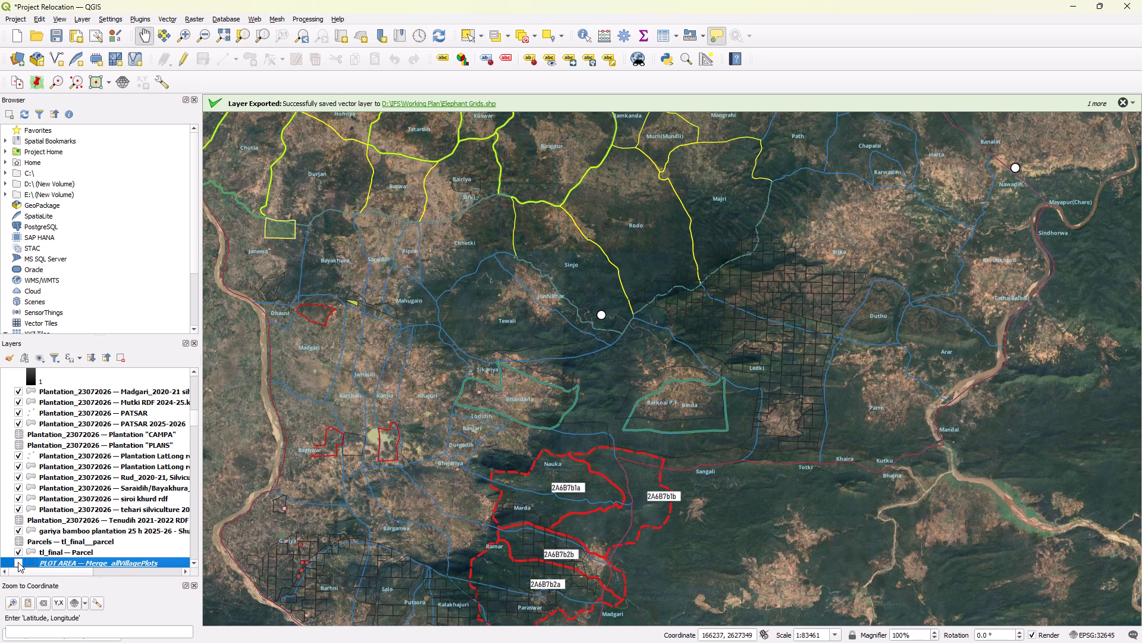
{"action": "left_click", "coordinate": [18, 562]}
Show the REVENUE_DATA_GARHWA_SOUTH layer over the forest plots along the northern forest edge near Bijka.
{"action": "scroll", "coordinate": [648, 359], "scroll_direction": "up", "scroll_amount": 1}
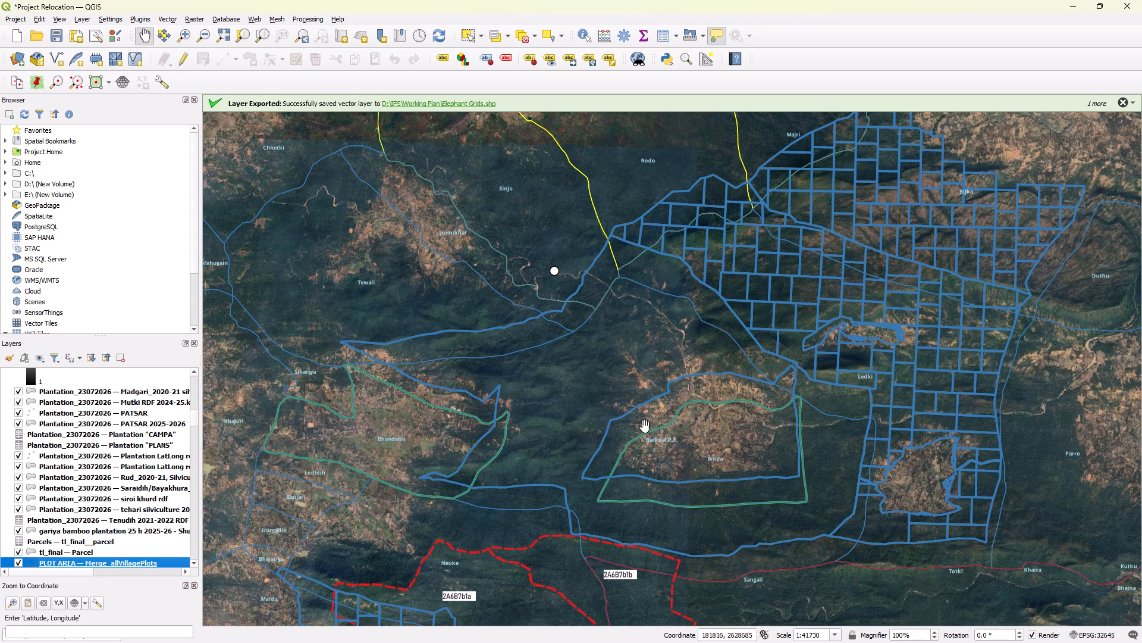
{"action": "left_click_drag", "start_coordinate": [585, 345], "coordinate": [296, 500]}
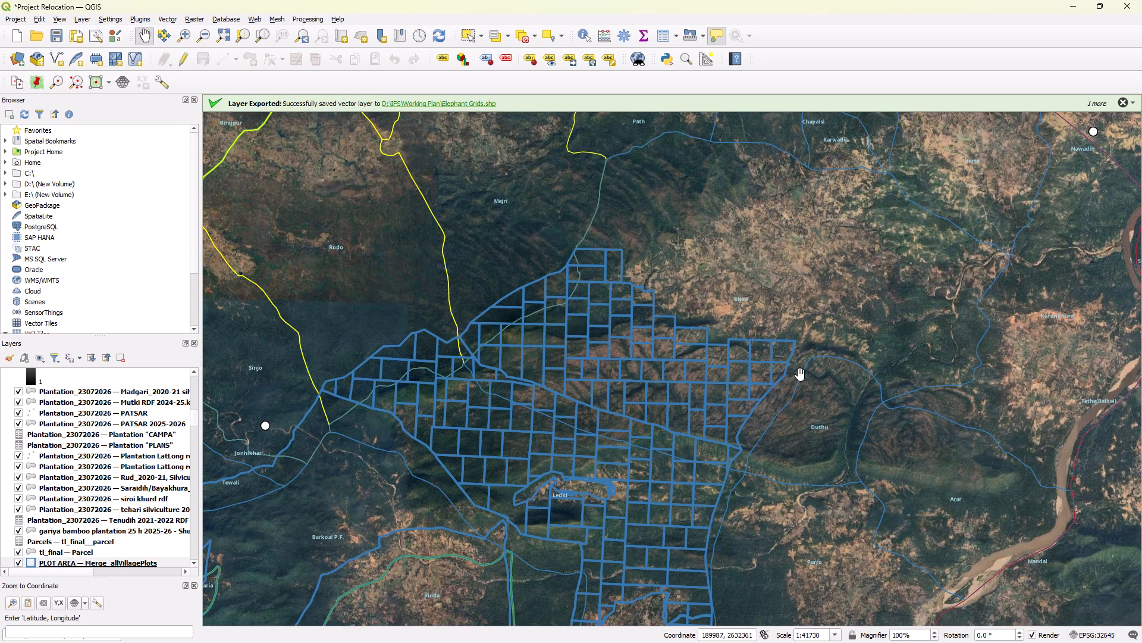
{"action": "scroll", "coordinate": [744, 330], "scroll_direction": "up", "scroll_amount": 2}
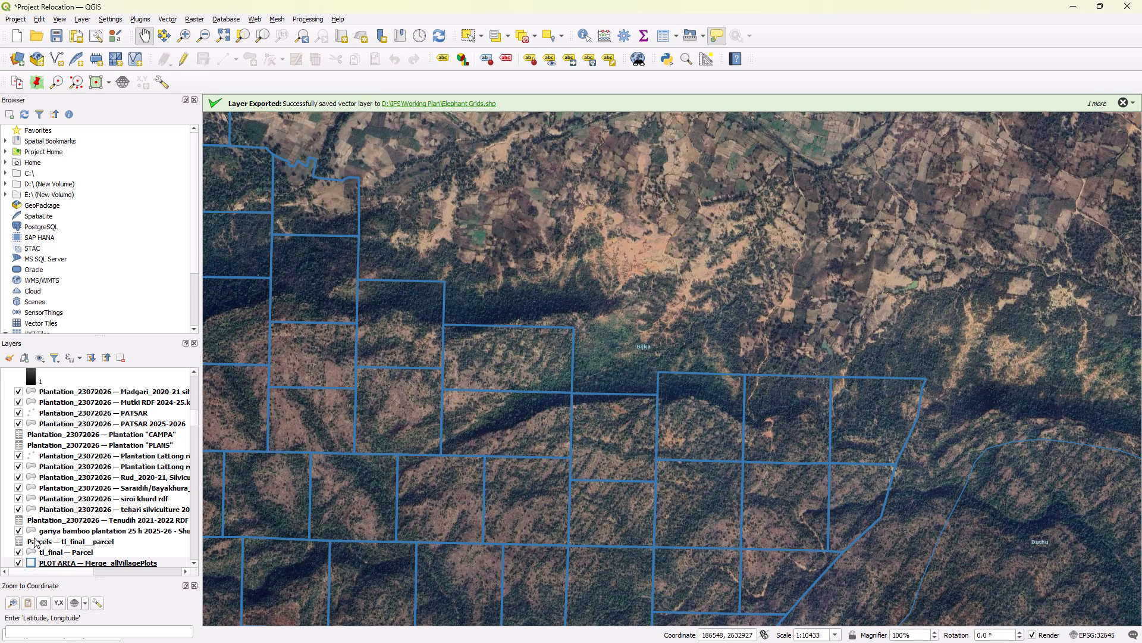
{"action": "scroll", "coordinate": [34, 538], "scroll_direction": "down", "scroll_amount": 4}
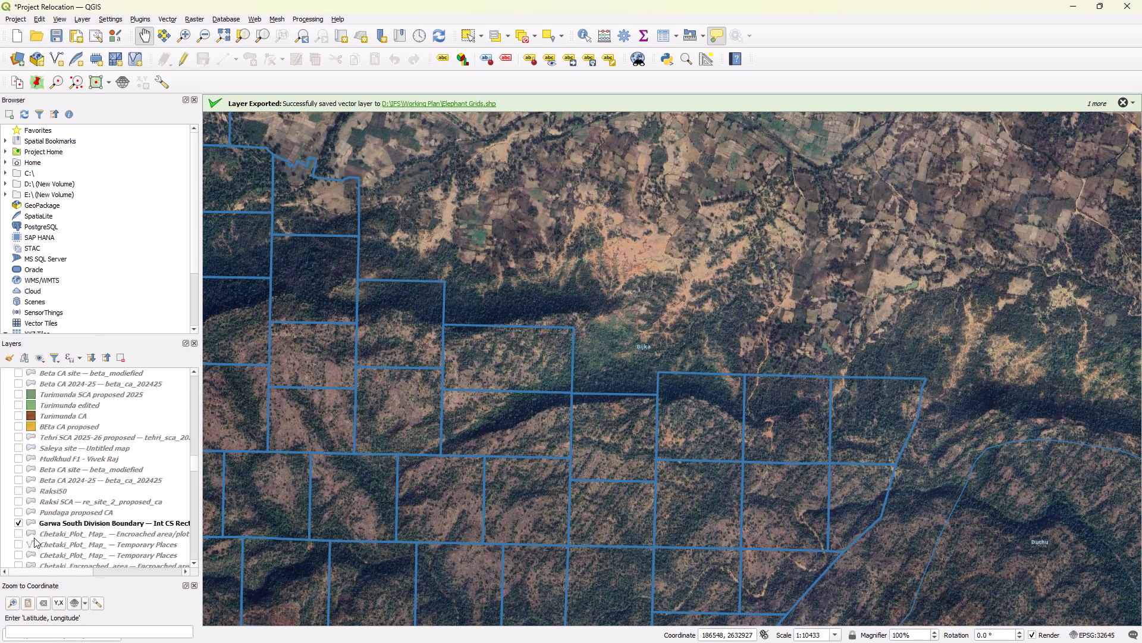
{"action": "scroll", "coordinate": [34, 538], "scroll_direction": "down", "scroll_amount": 1}
{"action": "scroll", "coordinate": [34, 500], "scroll_direction": "up", "scroll_amount": 4}
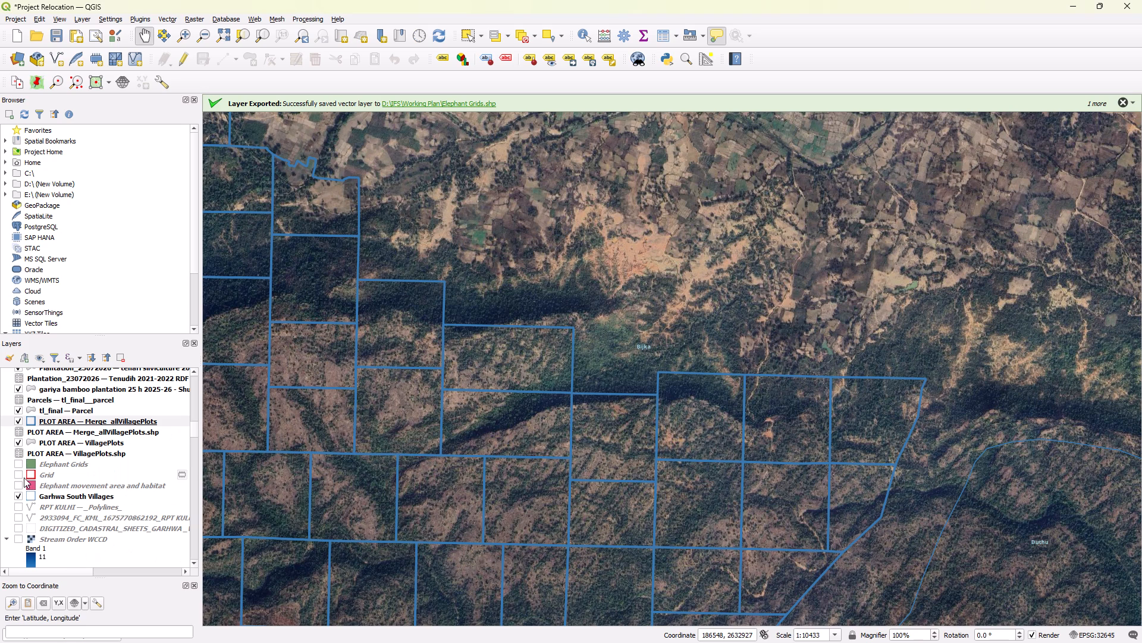
{"action": "scroll", "coordinate": [19, 477], "scroll_direction": "up", "scroll_amount": 4}
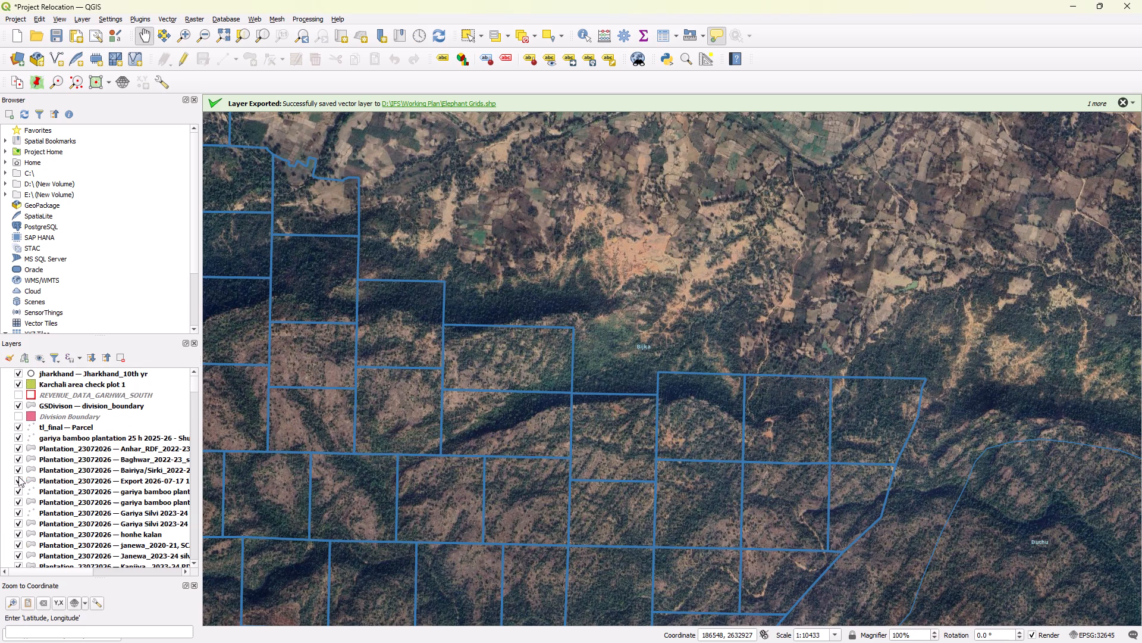
{"action": "scroll", "coordinate": [18, 476], "scroll_direction": "up", "scroll_amount": 3}
{"action": "left_click", "coordinate": [18, 395]}
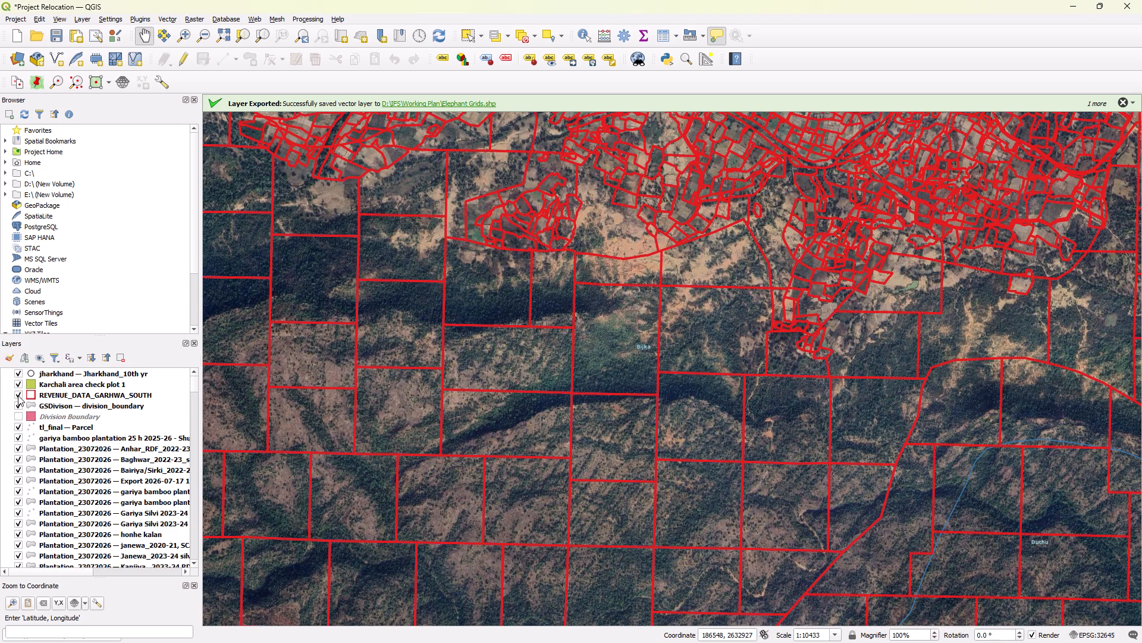
Compare the revenue plot boundaries with the forest in the imagery from Bijka westward past Majri towards Rodo.
{"action": "left_click_drag", "start_coordinate": [554, 374], "coordinate": [636, 491]}
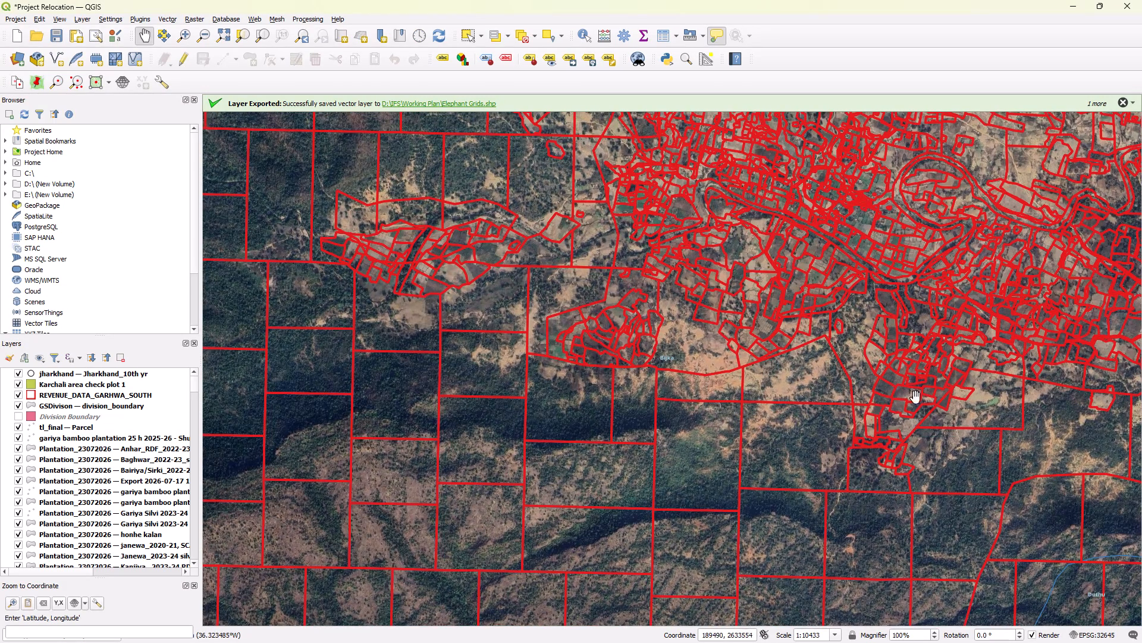
{"action": "left_click_drag", "start_coordinate": [576, 361], "coordinate": [665, 398]}
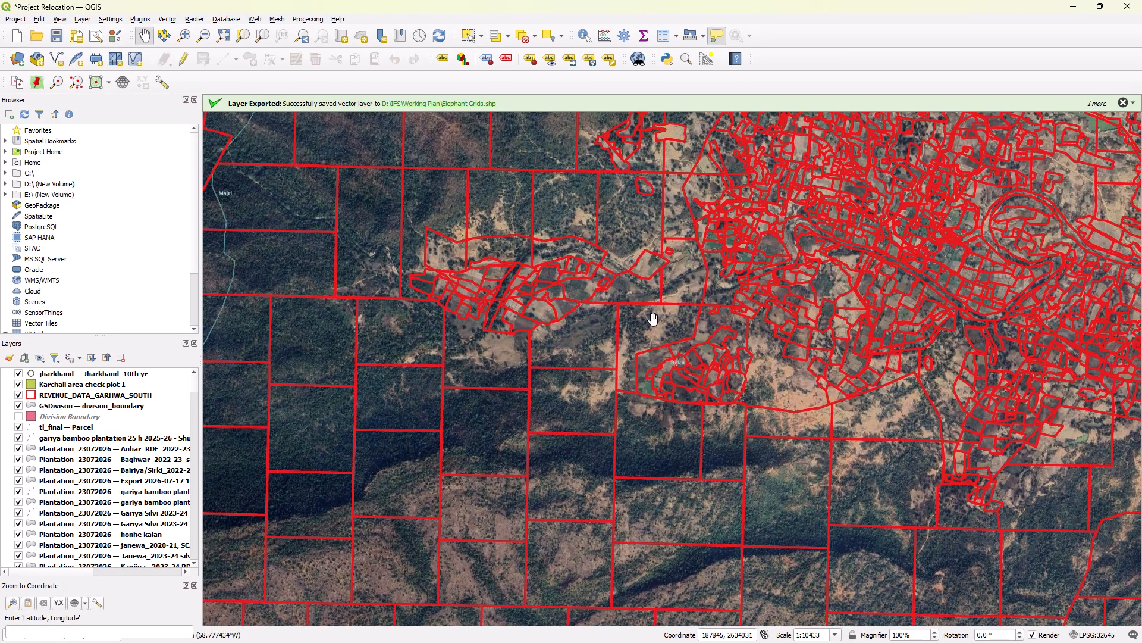
{"action": "left_click_drag", "start_coordinate": [504, 329], "coordinate": [601, 320]}
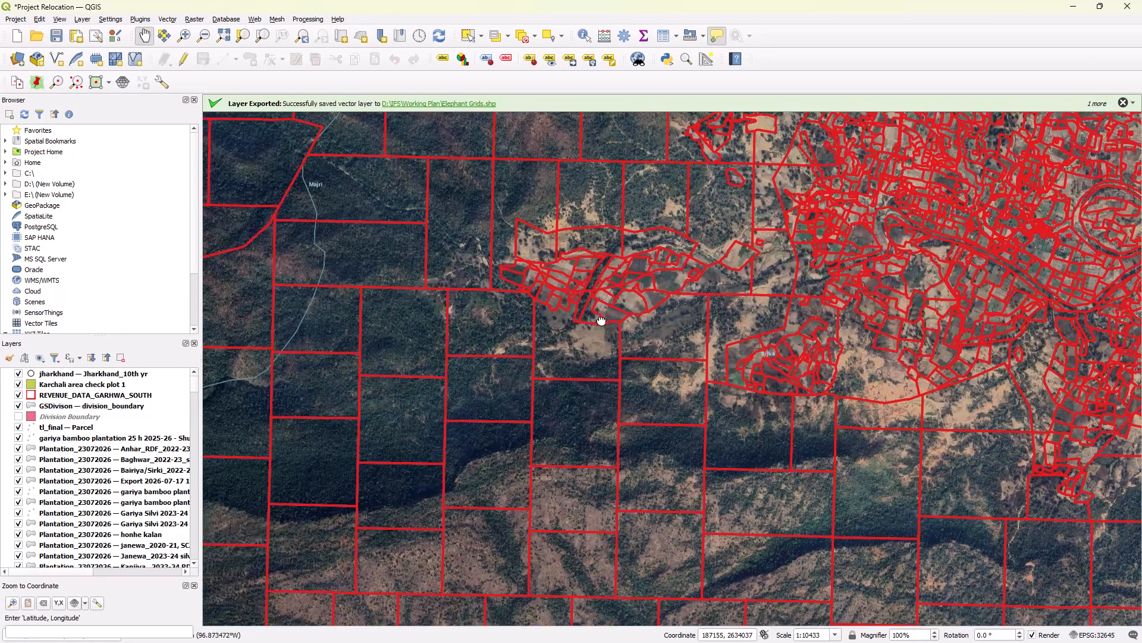
{"action": "left_click_drag", "start_coordinate": [601, 320], "coordinate": [701, 320]}
{"action": "left_click_drag", "start_coordinate": [629, 298], "coordinate": [774, 347]}
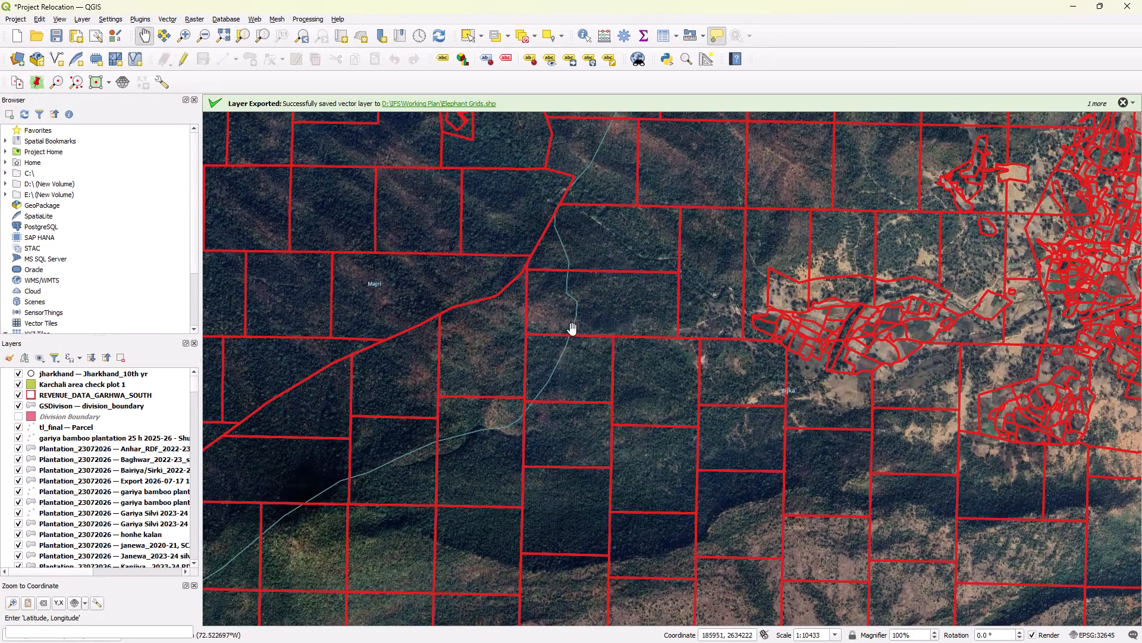
{"action": "scroll", "coordinate": [706, 258], "scroll_direction": "up", "scroll_amount": 2}
{"action": "scroll", "coordinate": [815, 419], "scroll_direction": "up", "scroll_amount": 1}
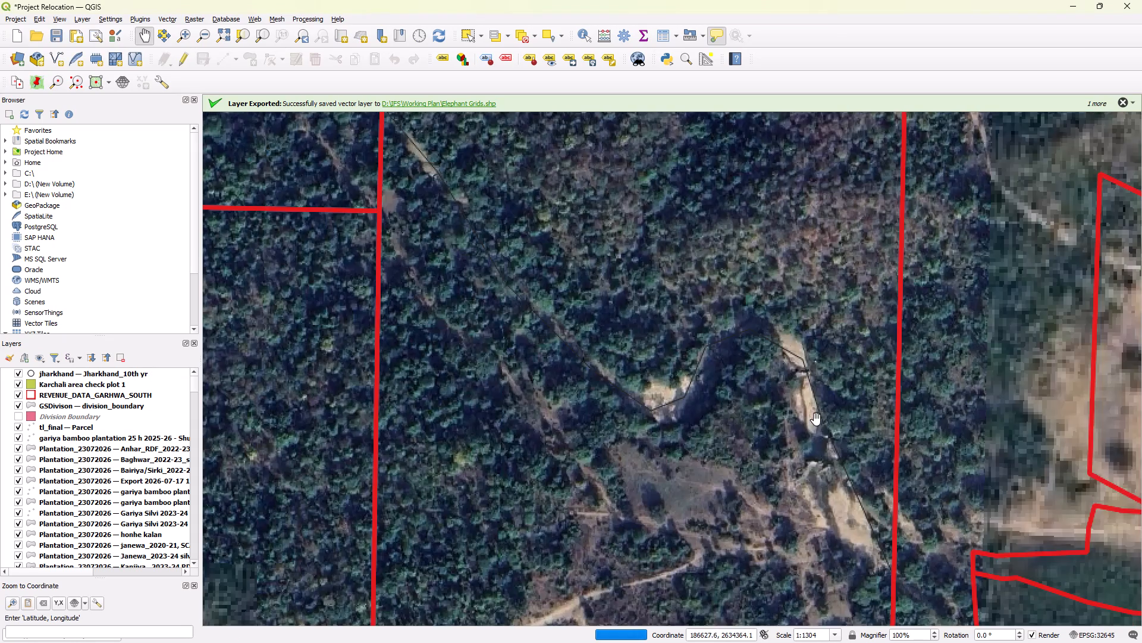
{"action": "scroll", "coordinate": [805, 395], "scroll_direction": "down", "scroll_amount": 1}
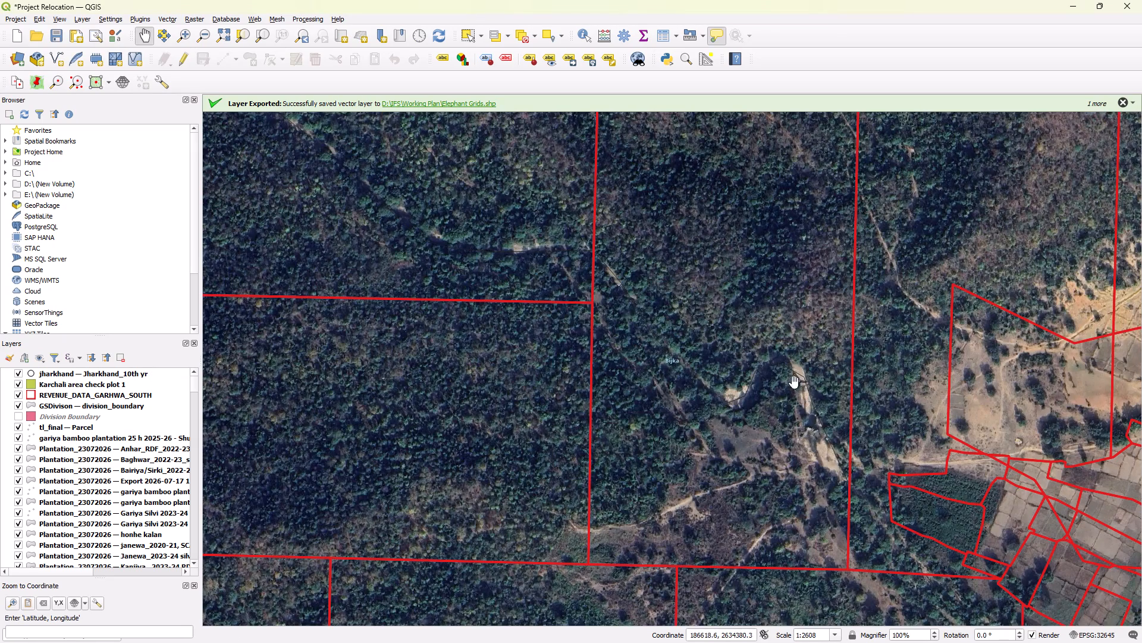
{"action": "left_click_drag", "start_coordinate": [685, 378], "coordinate": [978, 514]}
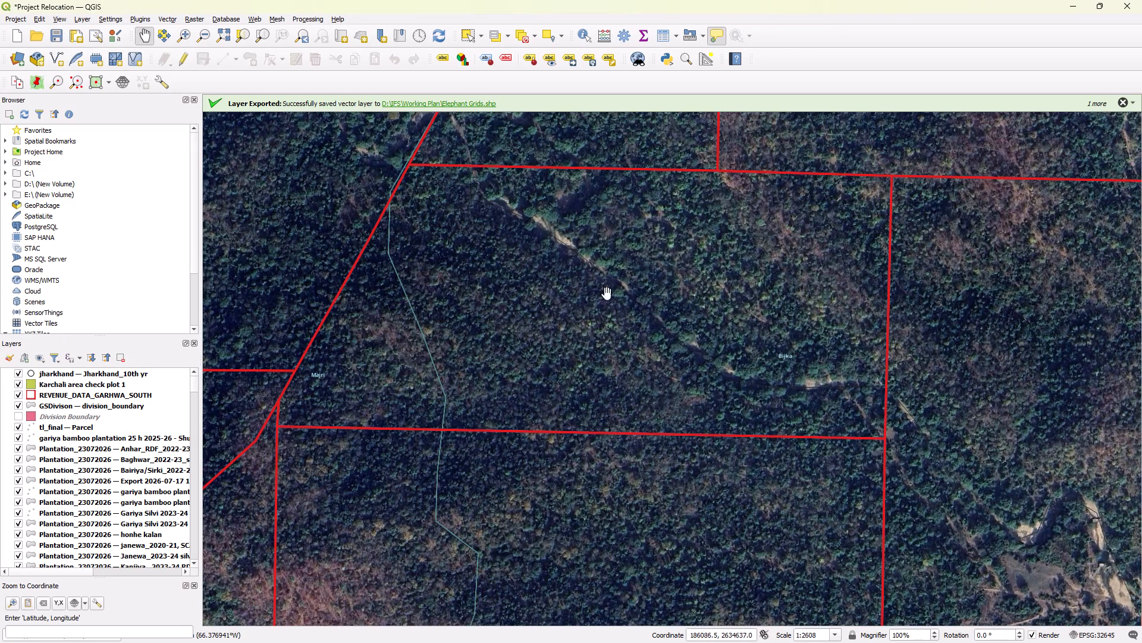
{"action": "scroll", "coordinate": [464, 163], "scroll_direction": "down", "scroll_amount": 2}
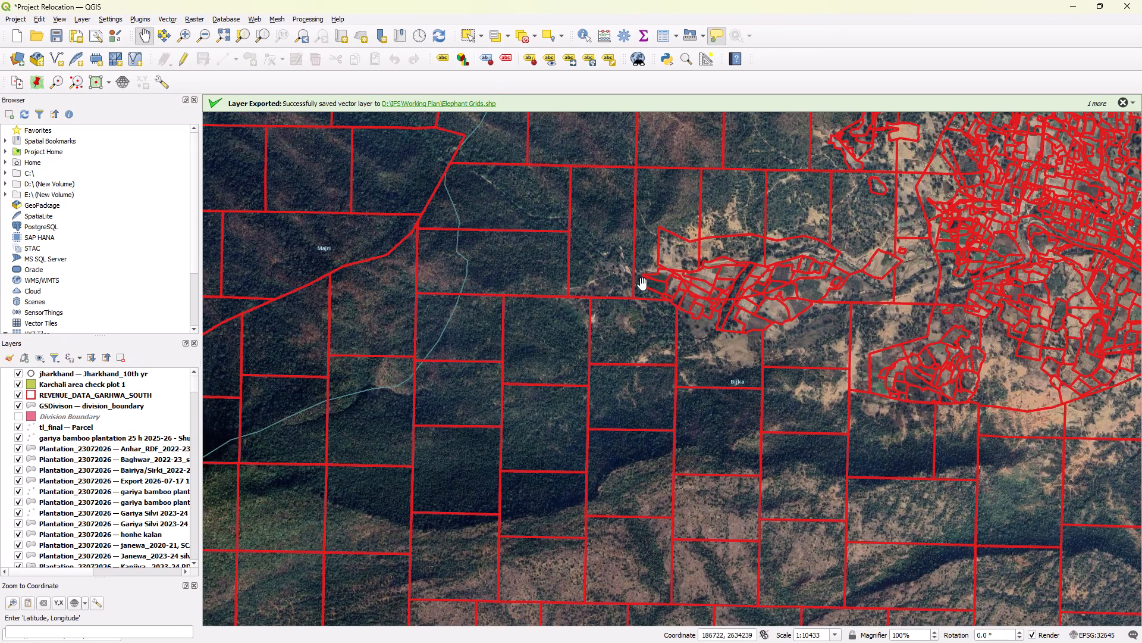
{"action": "left_click_drag", "start_coordinate": [638, 282], "coordinate": [739, 410]}
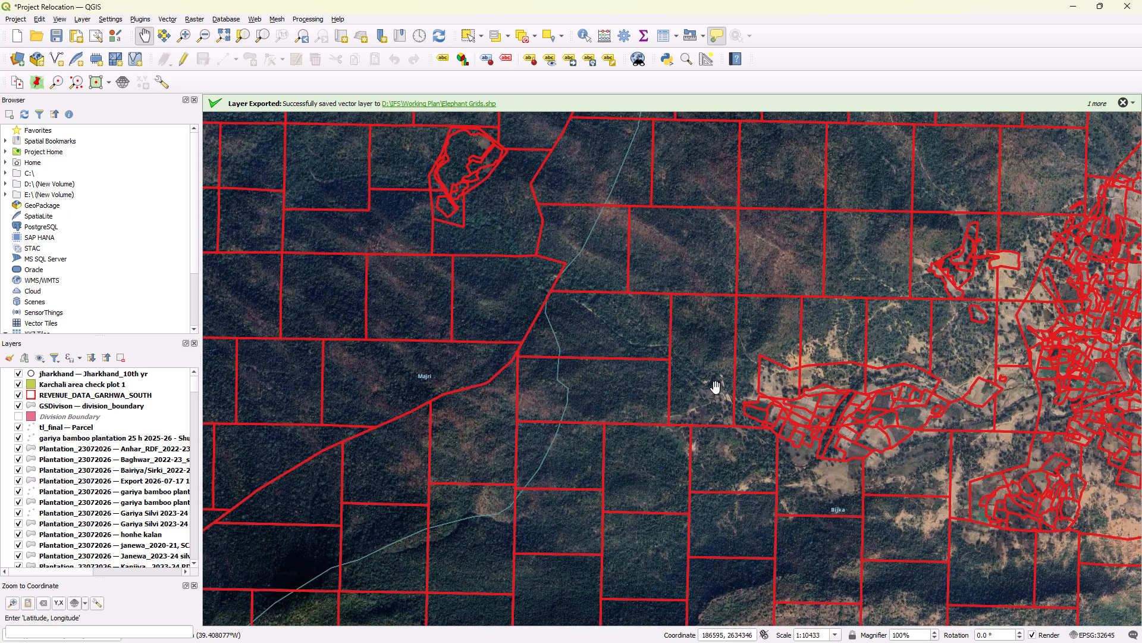
{"action": "scroll", "coordinate": [543, 280], "scroll_direction": "down", "scroll_amount": 1}
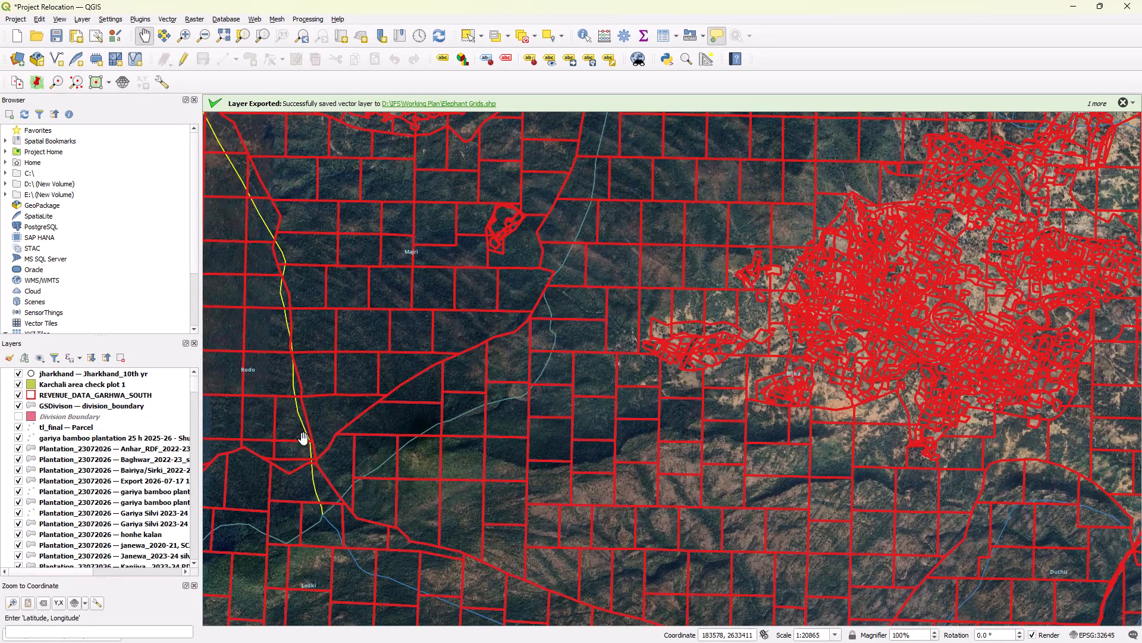
Examine the revenue plot boundaries against the forest imagery where Rodo, Majri, Bijka and Ledki meet, and westward towards Sinjo.
{"action": "scroll", "coordinate": [354, 445], "scroll_direction": "down", "scroll_amount": 1}
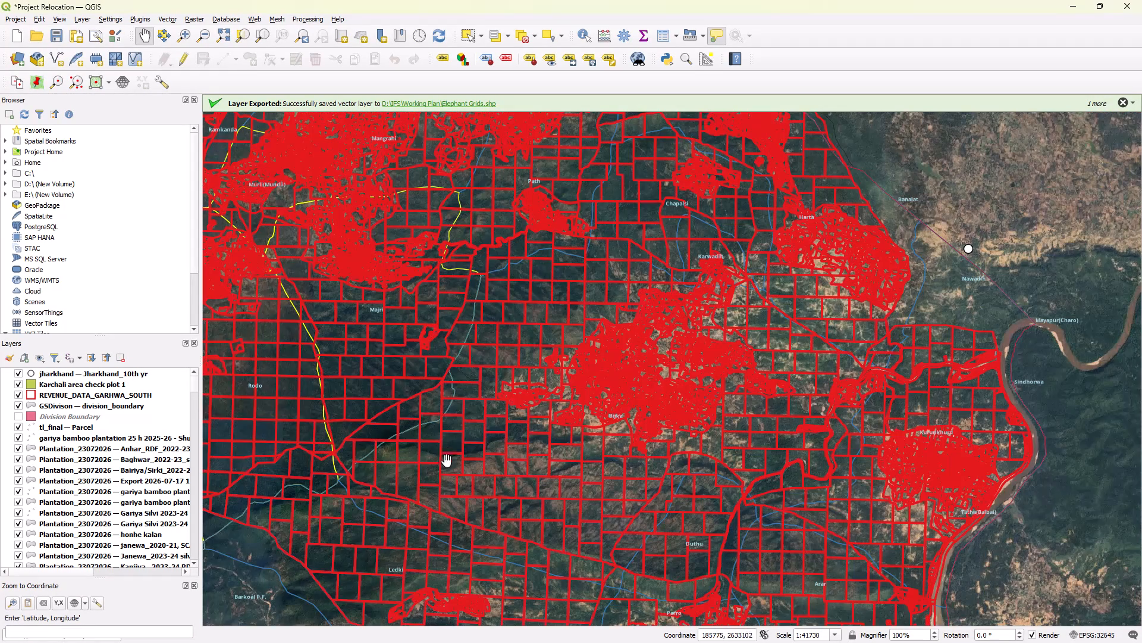
{"action": "left_click_drag", "start_coordinate": [621, 484], "coordinate": [832, 441]}
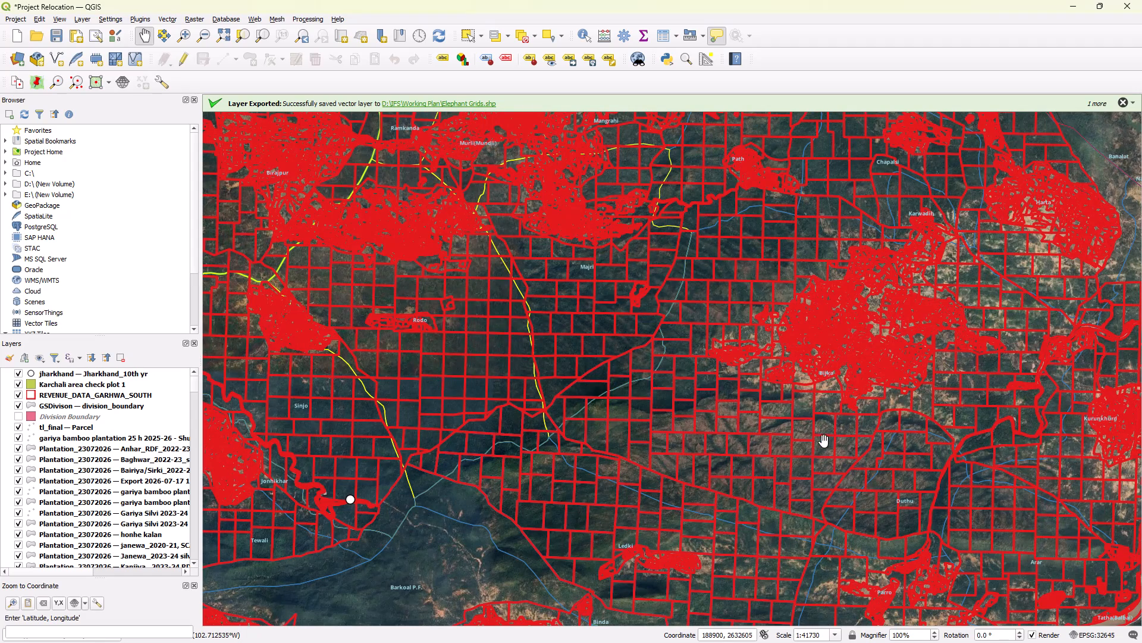
{"action": "scroll", "coordinate": [579, 384], "scroll_direction": "up", "scroll_amount": 1}
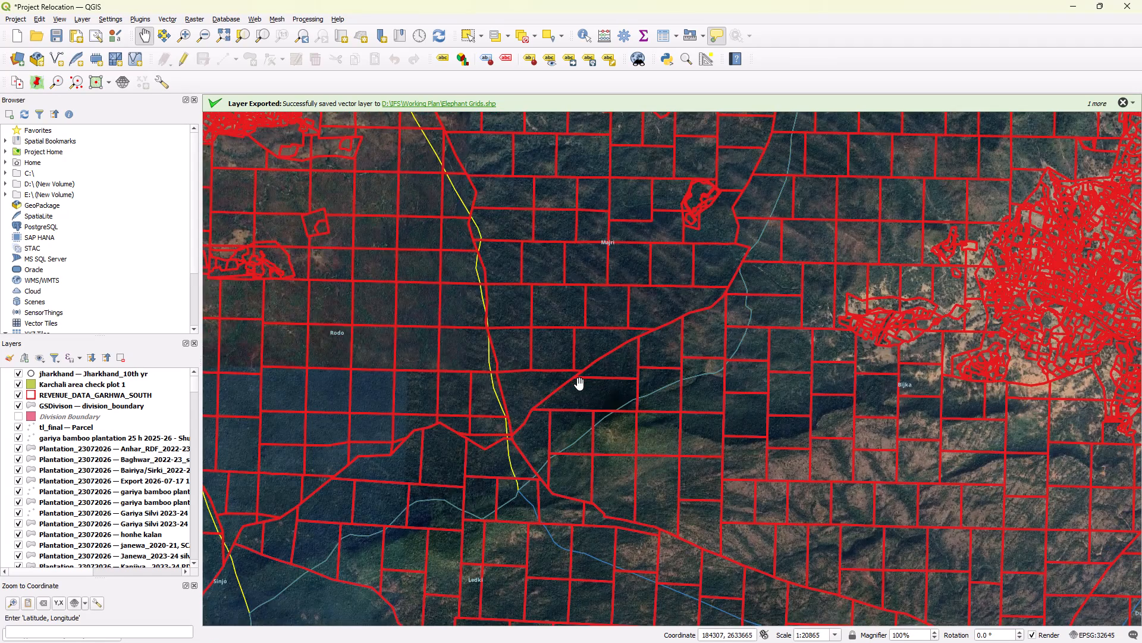
{"action": "scroll", "coordinate": [579, 384], "scroll_direction": "up", "scroll_amount": 1}
{"action": "left_click_drag", "start_coordinate": [642, 442], "coordinate": [1015, 326]}
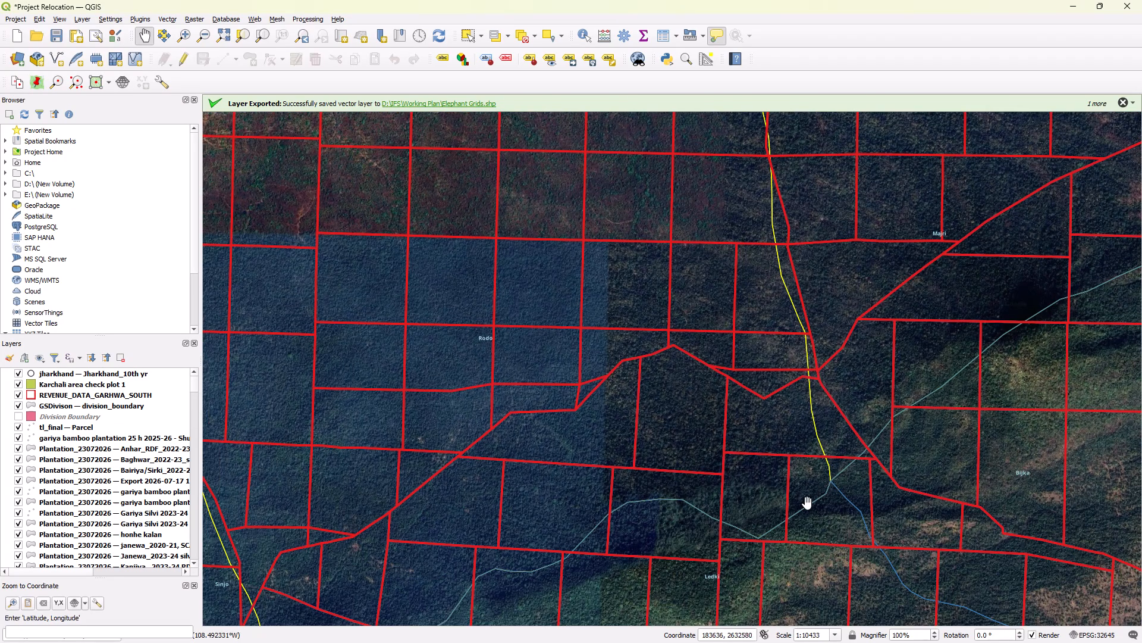
{"action": "left_click_drag", "start_coordinate": [807, 476], "coordinate": [812, 367]}
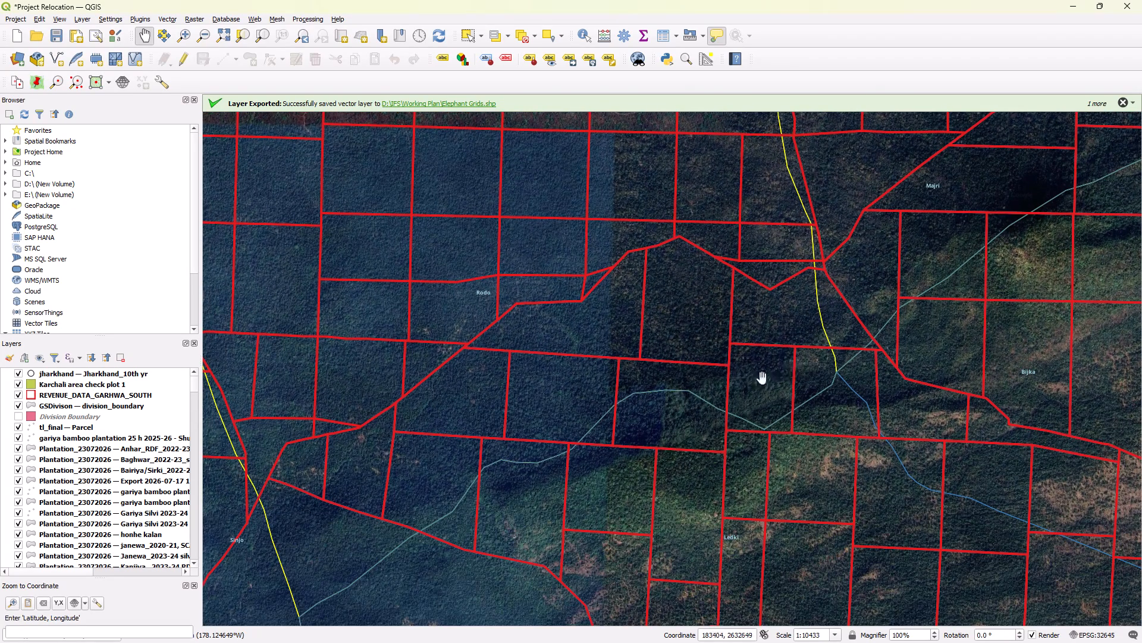
{"action": "scroll", "coordinate": [705, 387], "scroll_direction": "down", "scroll_amount": 1}
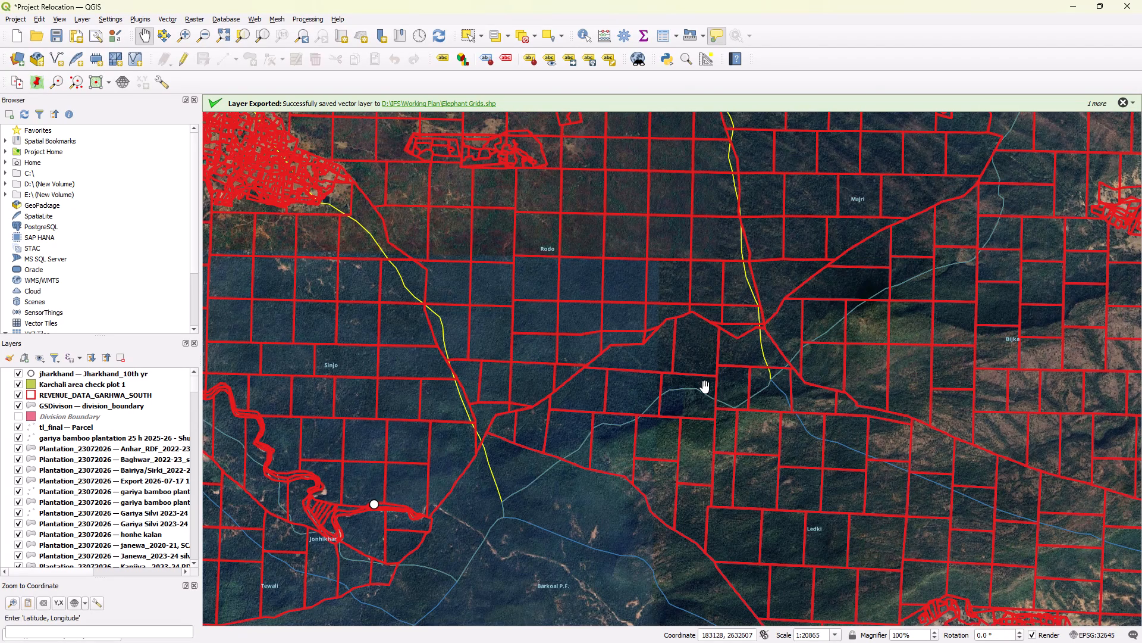
{"action": "scroll", "coordinate": [705, 387], "scroll_direction": "down", "scroll_amount": 1}
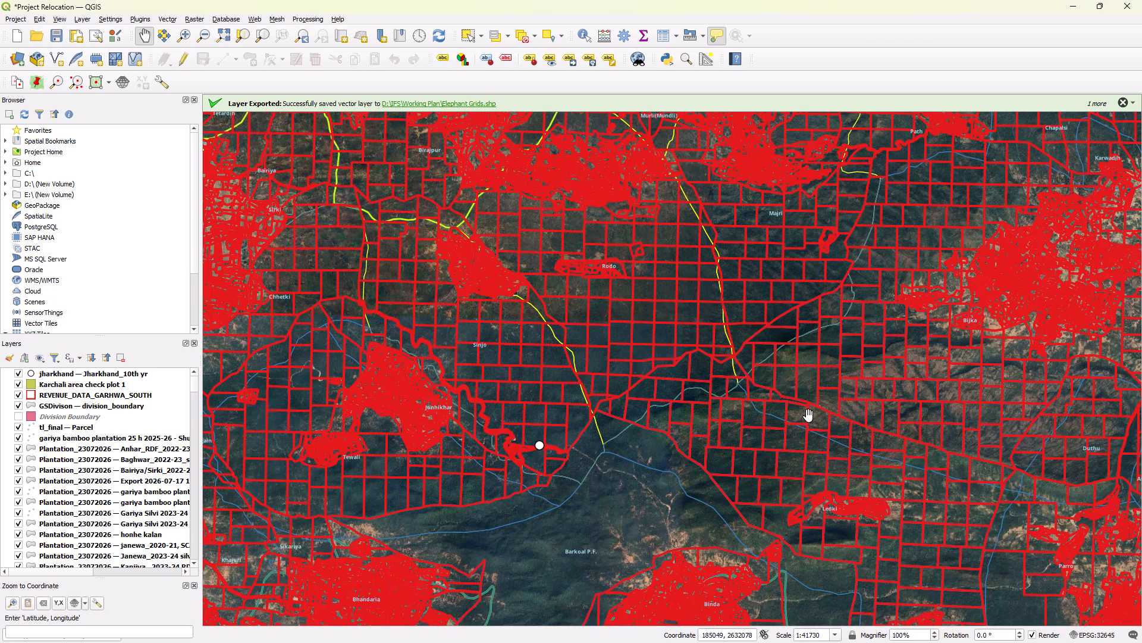
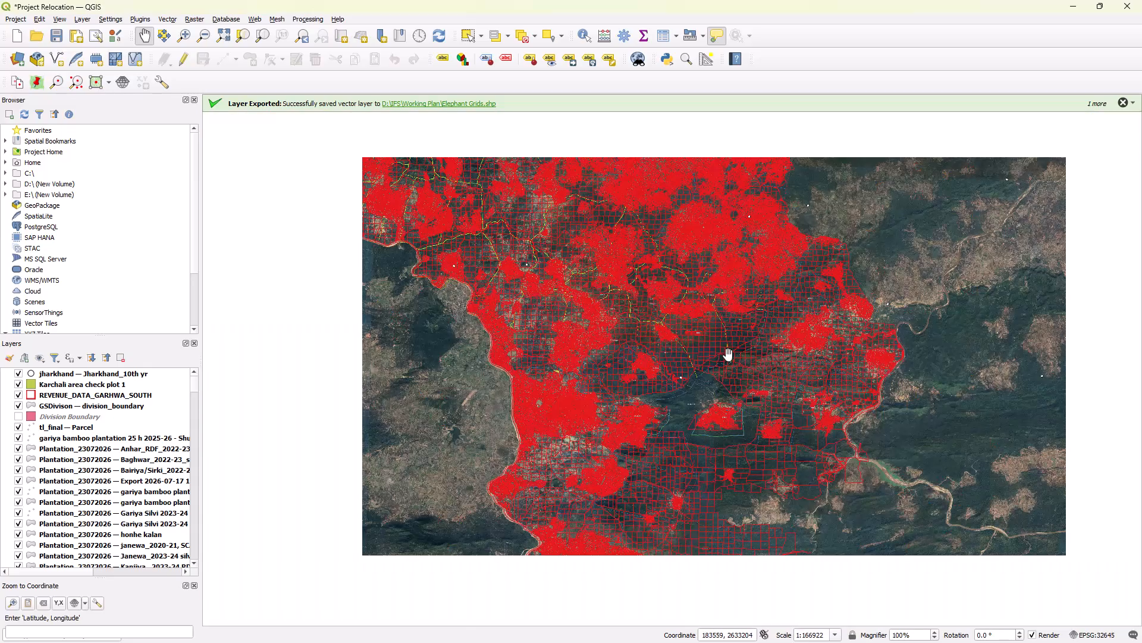
Add all layers of PA_TR_Corridor_Final.kml from the Conservation reserve folder's PA_TR_Corridor_Final subfolder as vector layers.
{"action": "scroll", "coordinate": [724, 347], "scroll_direction": "down", "scroll_amount": 1}
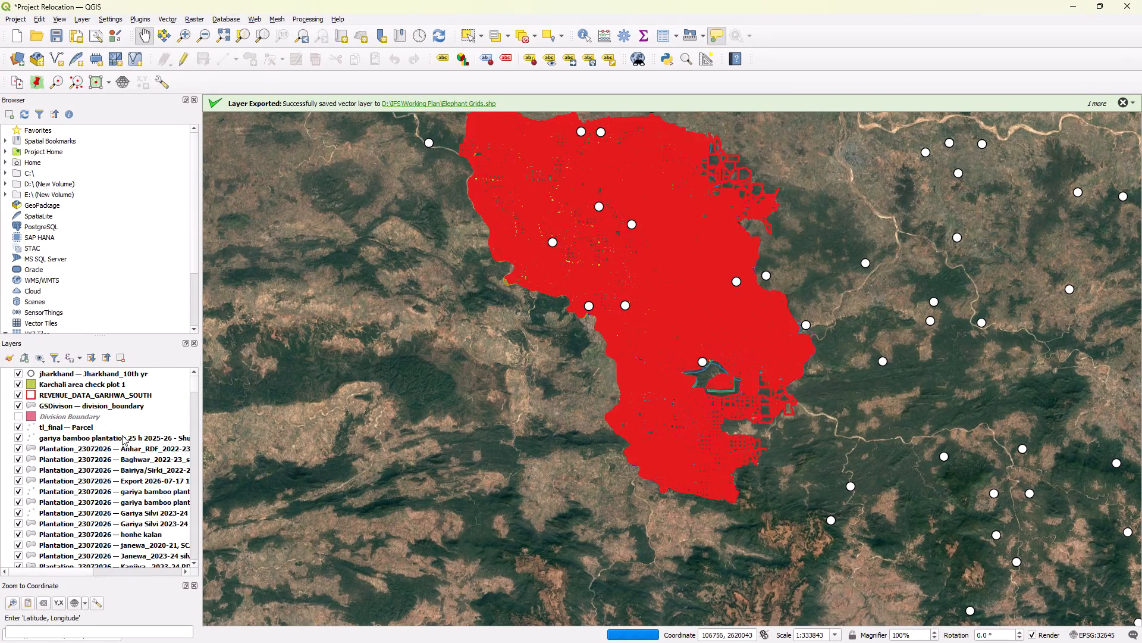
{"action": "scroll", "coordinate": [121, 431], "scroll_direction": "down", "scroll_amount": 1}
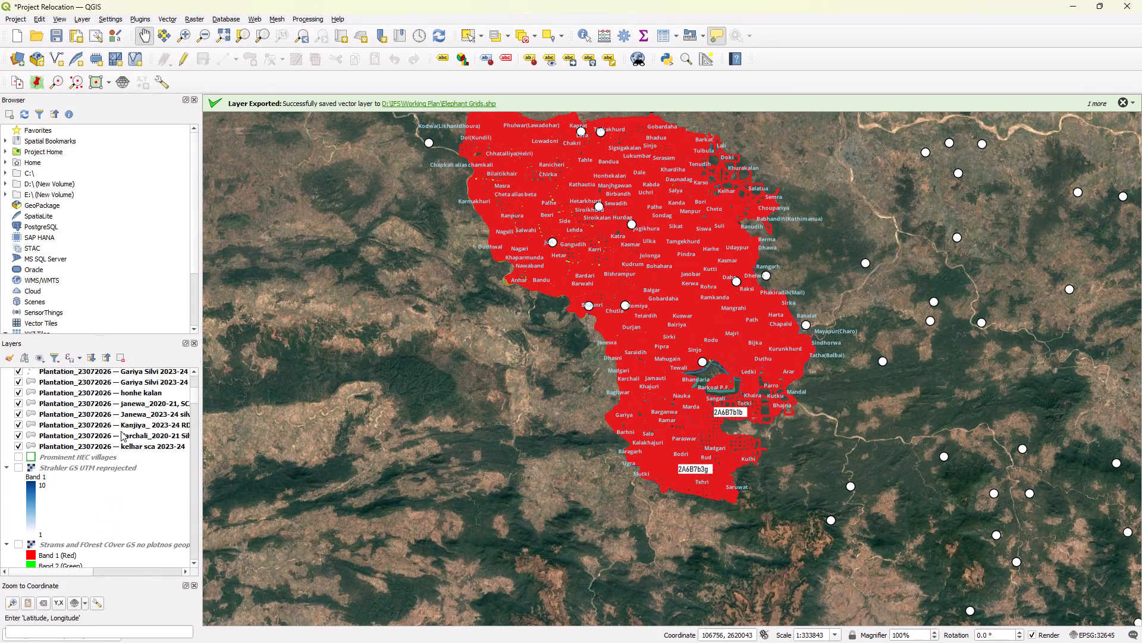
{"action": "scroll", "coordinate": [121, 431], "scroll_direction": "down", "scroll_amount": 1}
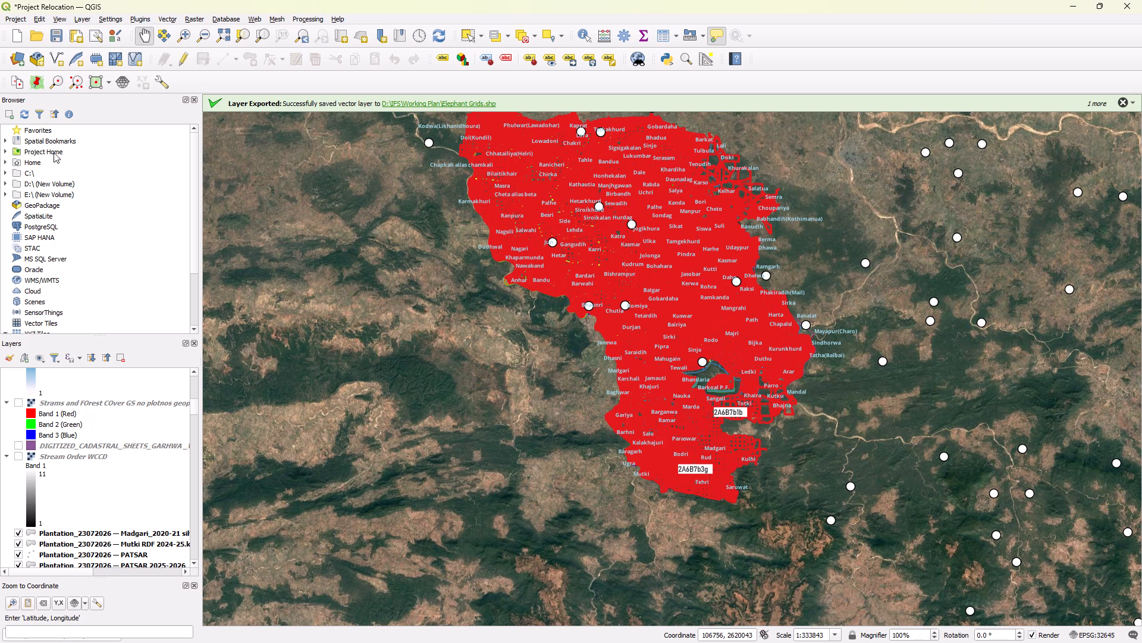
{"action": "left_click", "coordinate": [84, 18]}
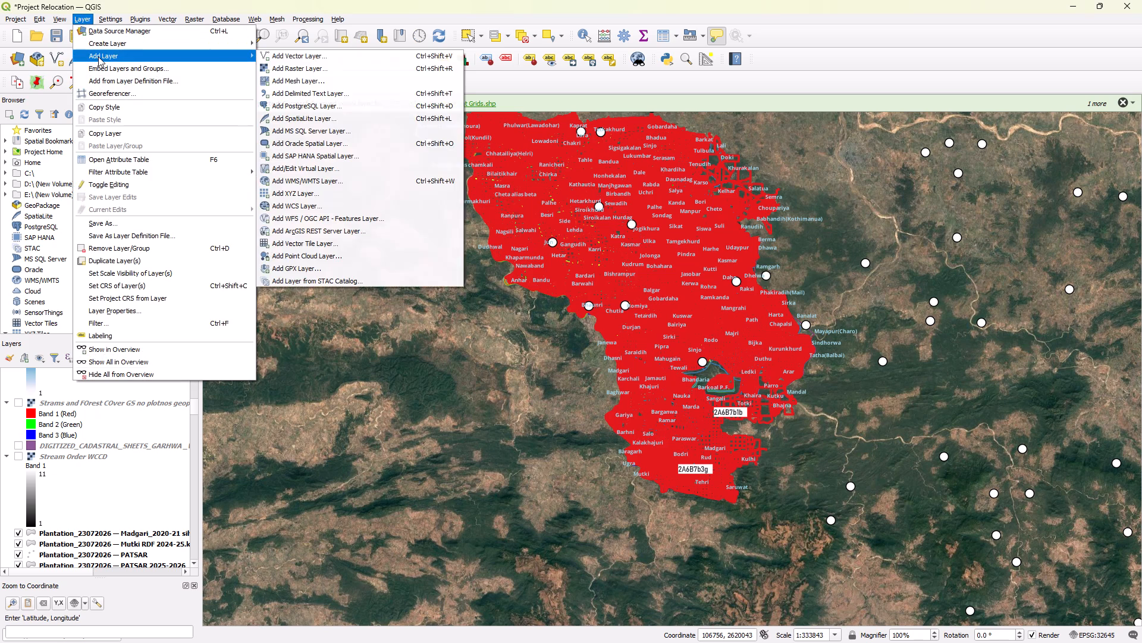
{"action": "left_click", "coordinate": [283, 51]}
{"action": "left_click", "coordinate": [859, 298]}
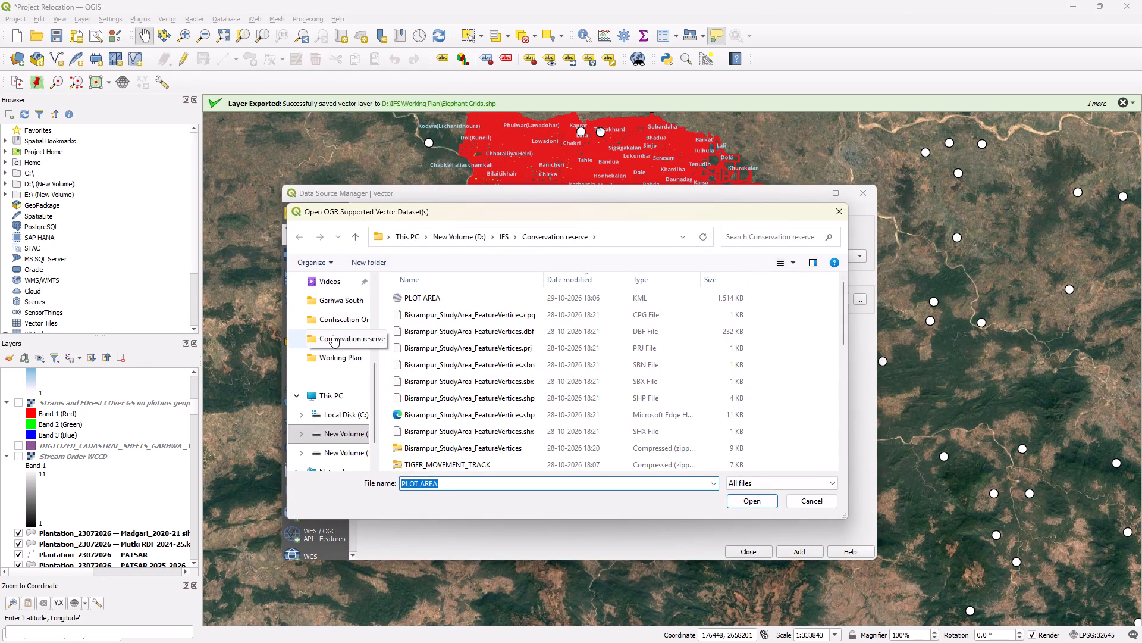
{"action": "left_click", "coordinate": [332, 335]}
{"action": "scroll", "coordinate": [457, 354], "scroll_direction": "down", "scroll_amount": 1}
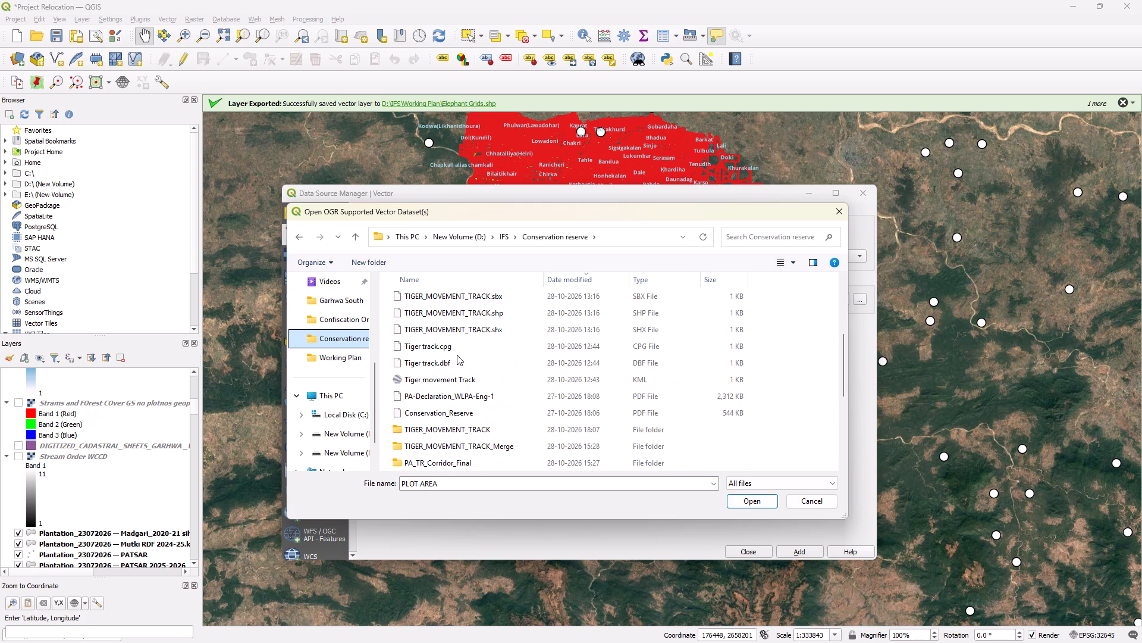
{"action": "scroll", "coordinate": [457, 355], "scroll_direction": "down", "scroll_amount": 2}
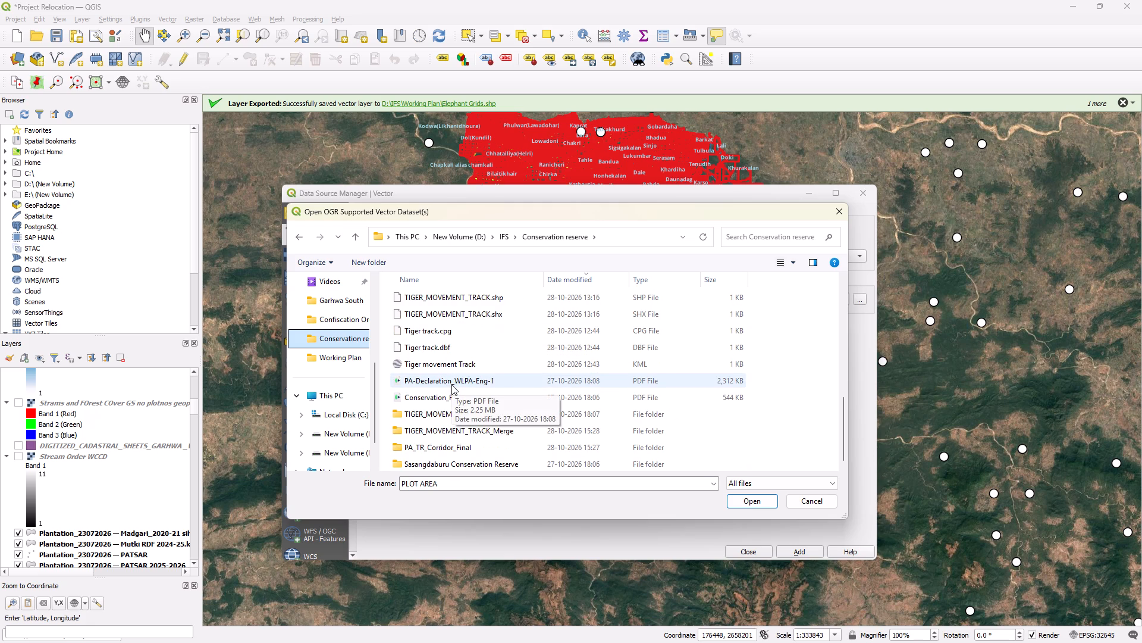
{"action": "scroll", "coordinate": [450, 385], "scroll_direction": "down", "scroll_amount": 1}
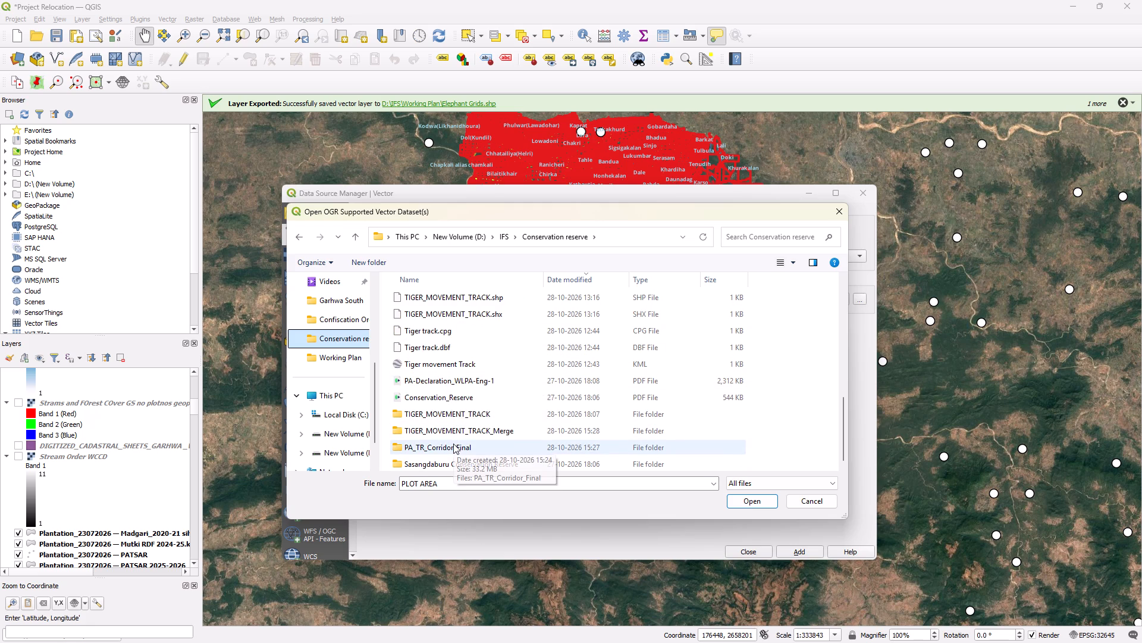
{"action": "double_click", "coordinate": [450, 445]}
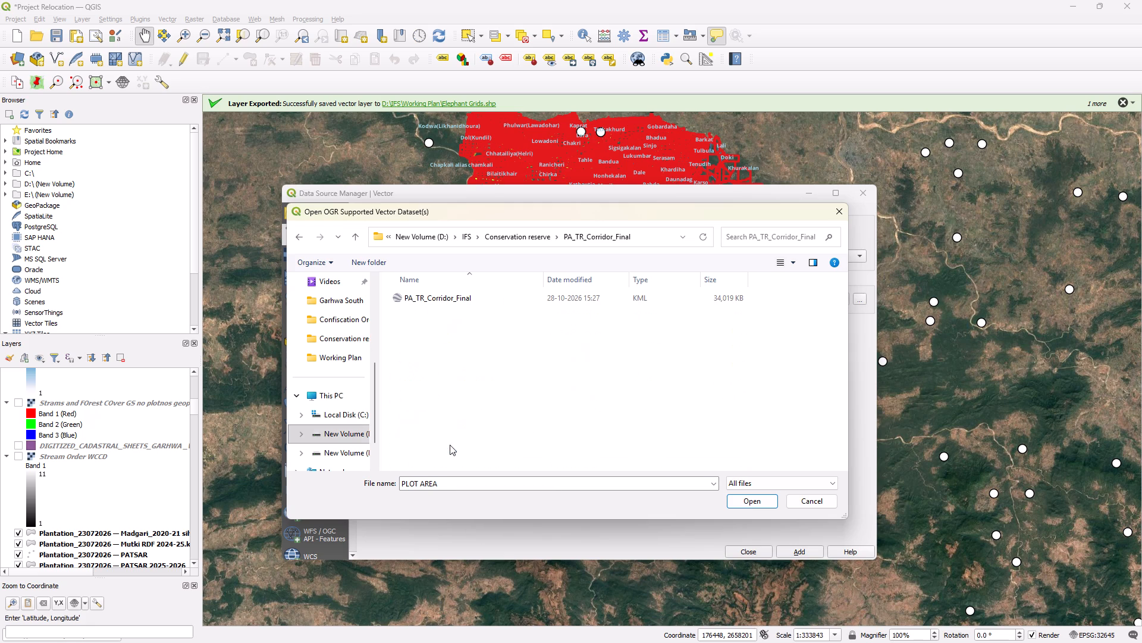
{"action": "double_click", "coordinate": [465, 304]}
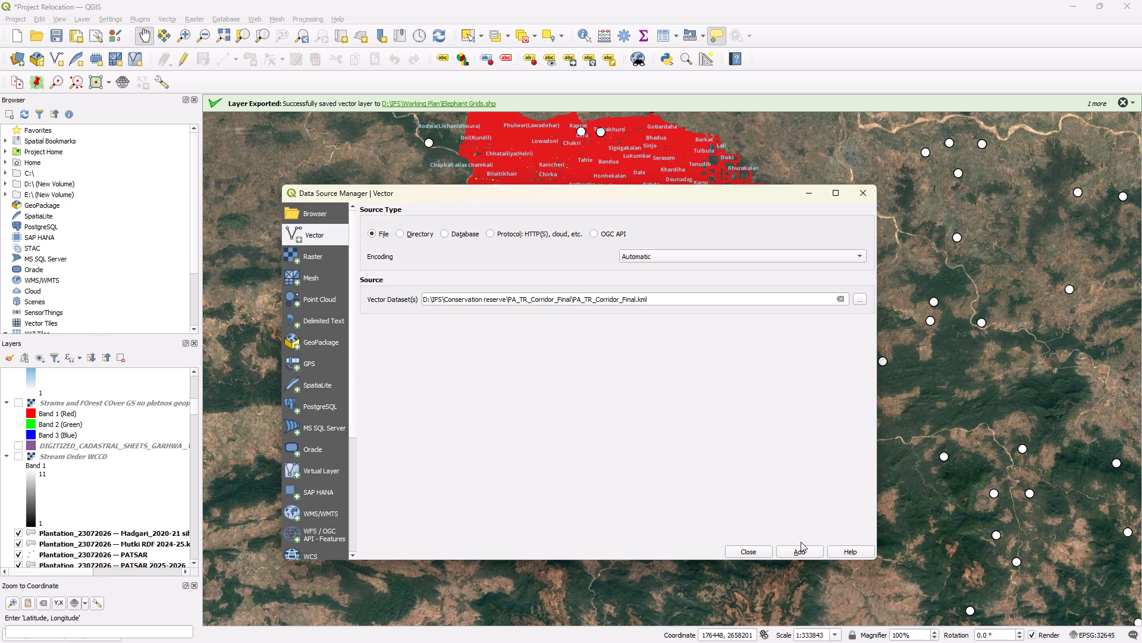
{"action": "left_click", "coordinate": [798, 551]}
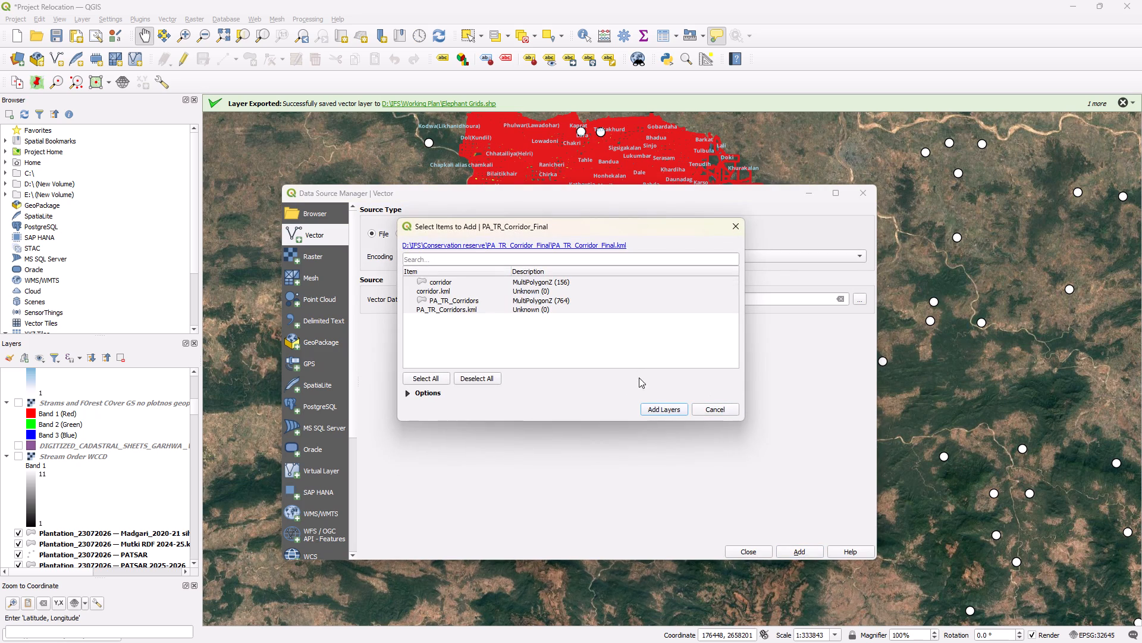
{"action": "left_click", "coordinate": [652, 407]}
{"action": "left_click", "coordinate": [739, 548]}
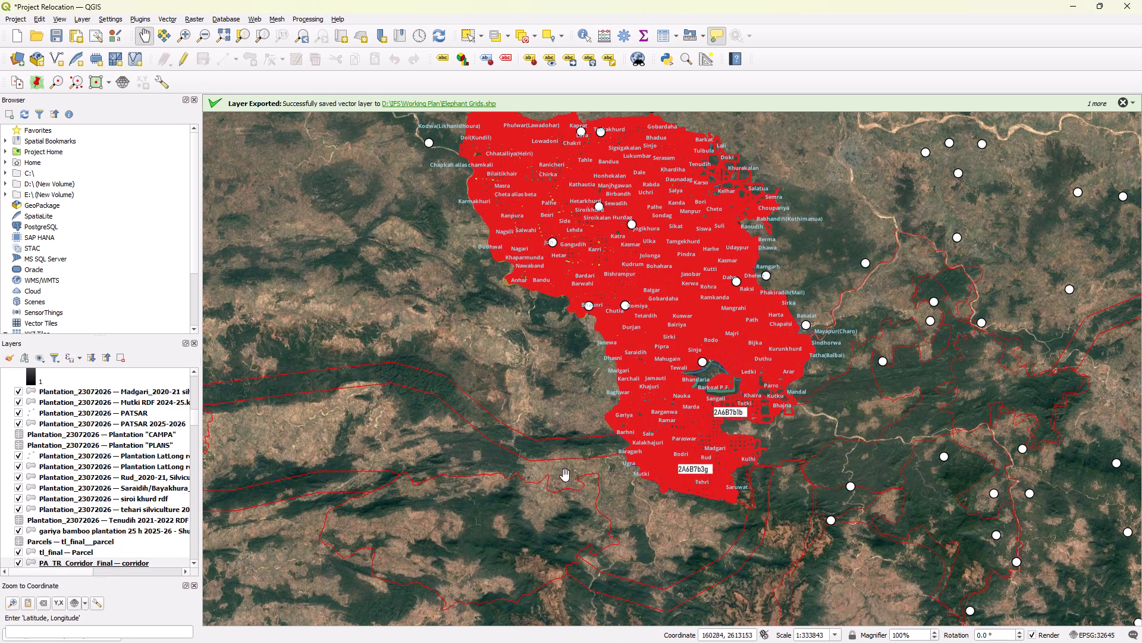
Examine the corridor outlines west of Garhwa South and read the attribute table of the PA_TR_Corridor_Final — corridor layer.
{"action": "left_click_drag", "start_coordinate": [565, 448], "coordinate": [554, 264]}
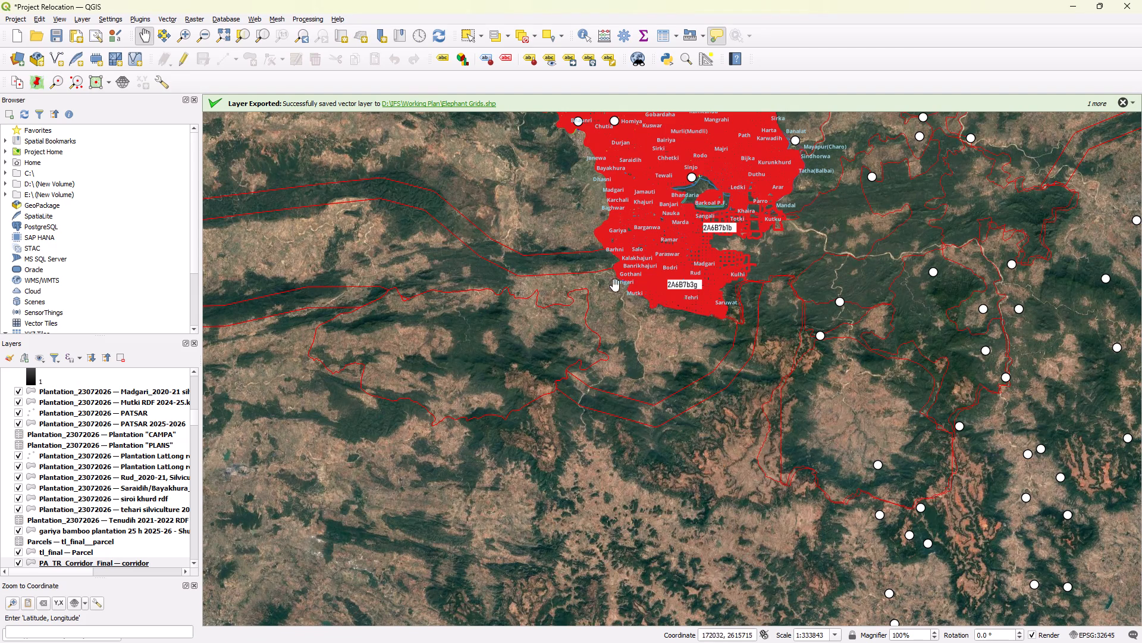
{"action": "left_click_drag", "start_coordinate": [585, 299], "coordinate": [859, 372]}
{"action": "scroll", "coordinate": [483, 366], "scroll_direction": "down", "scroll_amount": 1}
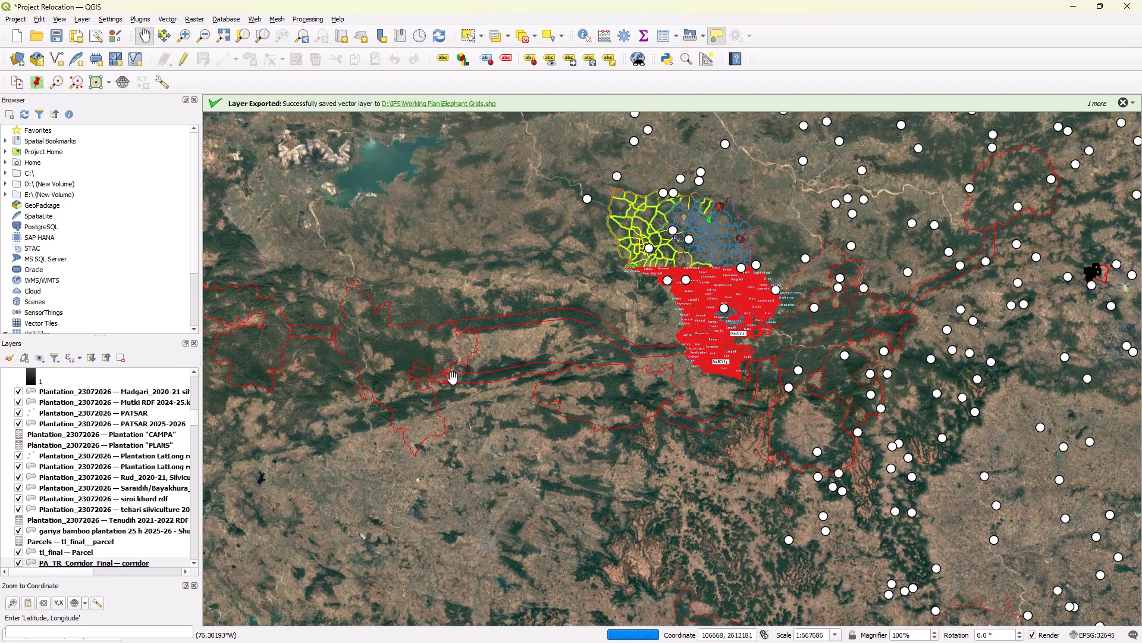
{"action": "left_click_drag", "start_coordinate": [438, 374], "coordinate": [603, 418]}
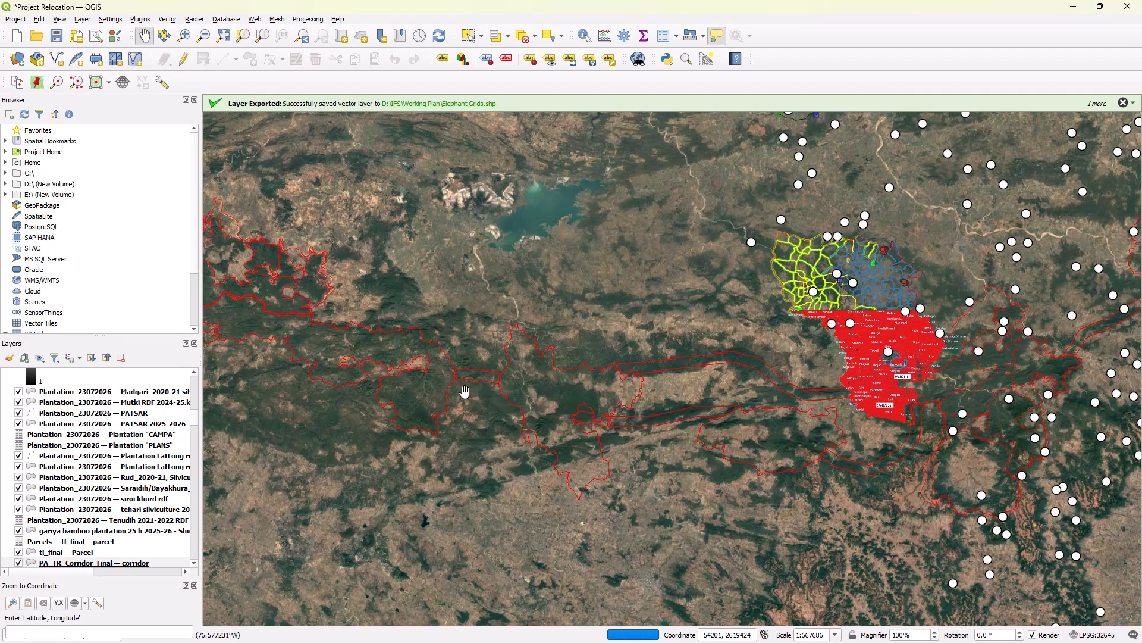
{"action": "right_click", "coordinate": [84, 558]}
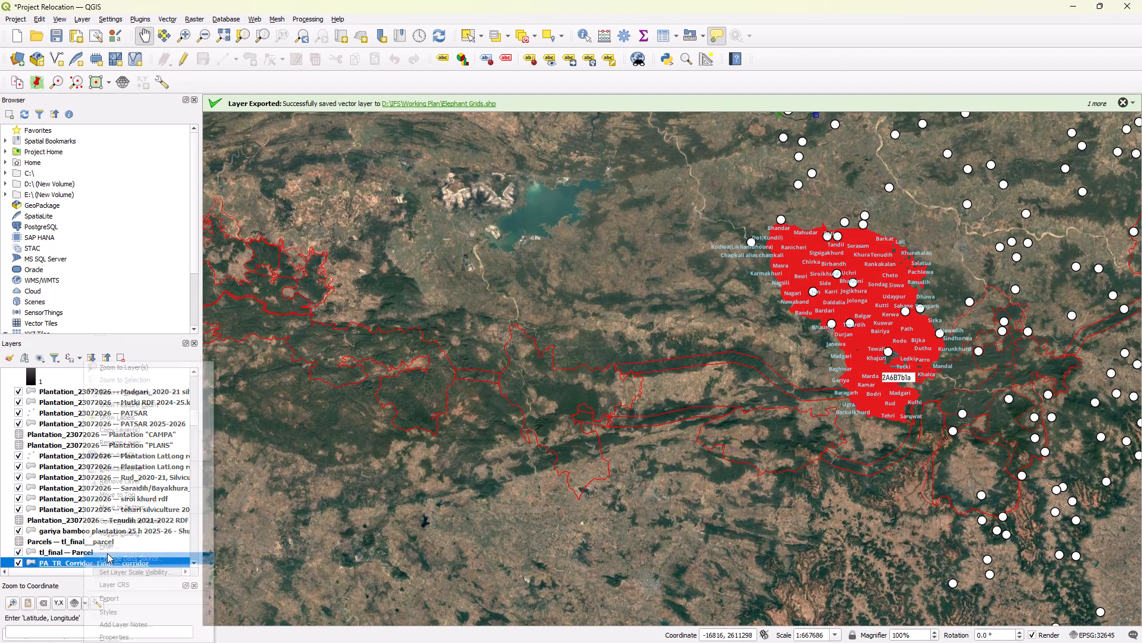
{"action": "left_click", "coordinate": [124, 523]}
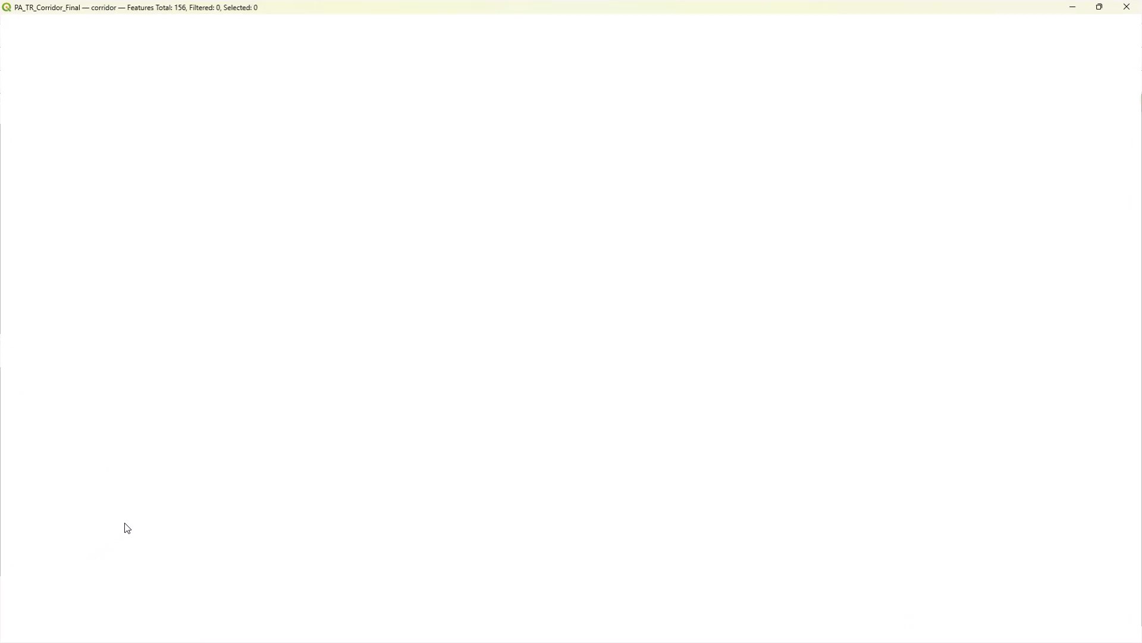
{"action": "scroll", "coordinate": [140, 475], "scroll_direction": "down", "scroll_amount": 19}
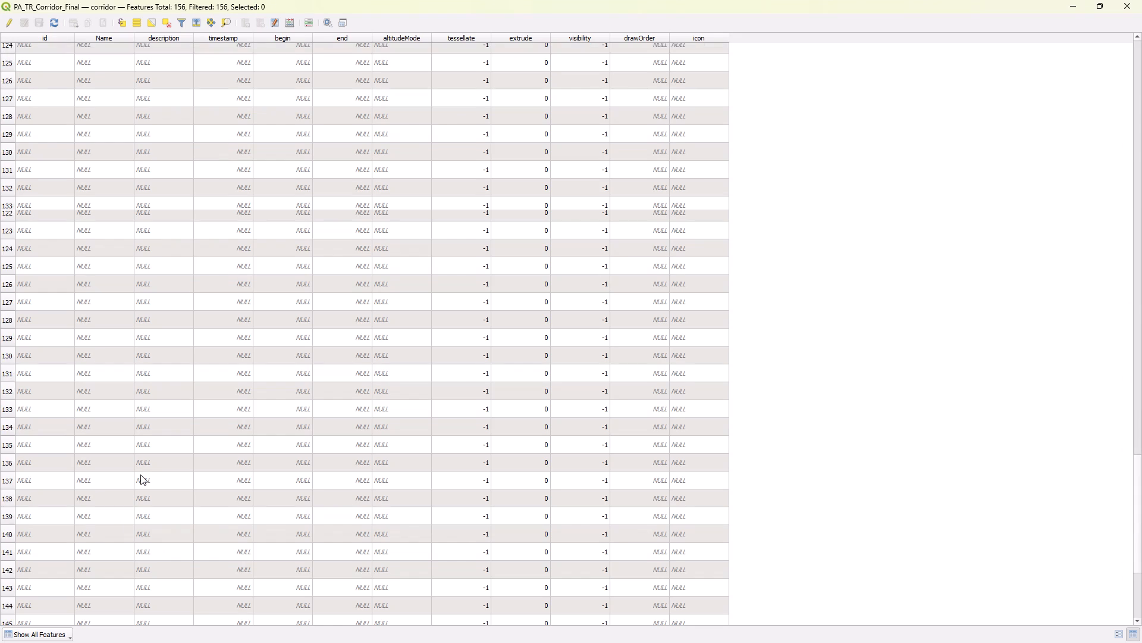
{"action": "scroll", "coordinate": [140, 475], "scroll_direction": "down", "scroll_amount": 15}
{"action": "left_click", "coordinate": [1141, 0]}
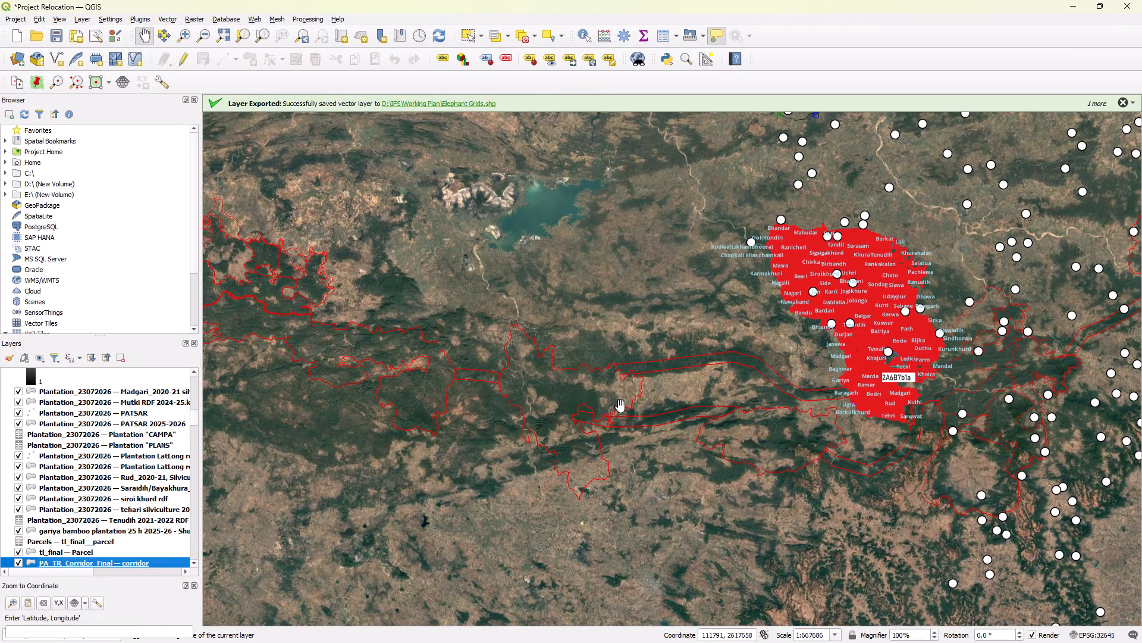
Read through the attribute table of the tl_final — Parcel layer listed just above the corridor layers.
{"action": "left_click_drag", "start_coordinate": [581, 407], "coordinate": [490, 383]}
{"action": "scroll", "coordinate": [652, 403], "scroll_direction": "up", "scroll_amount": 2}
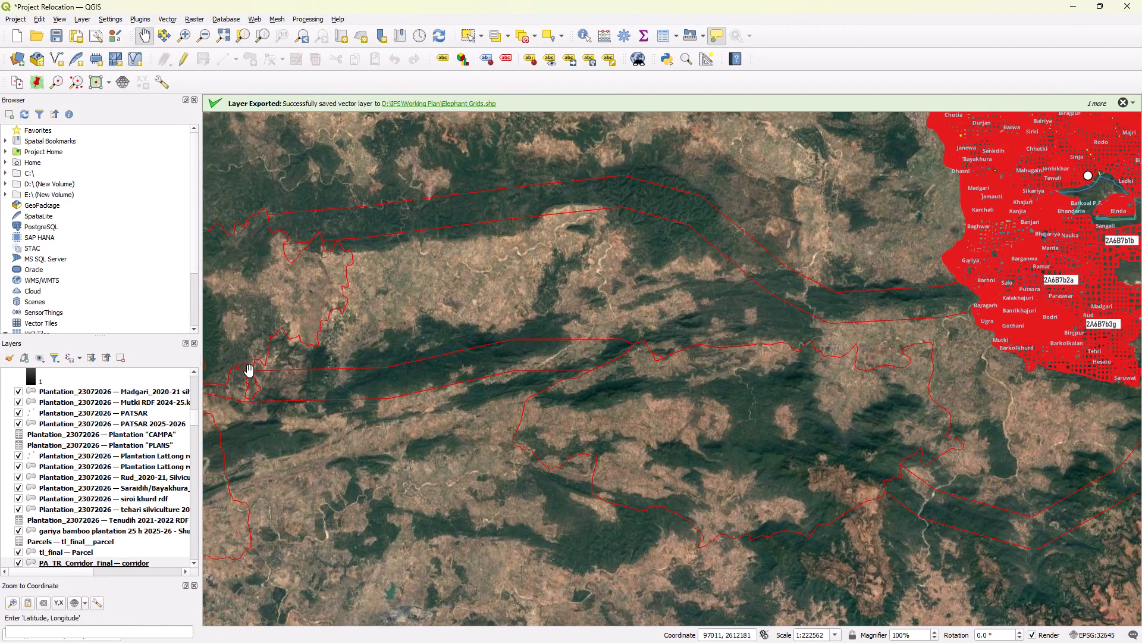
{"action": "scroll", "coordinate": [249, 372], "scroll_direction": "down", "scroll_amount": 1}
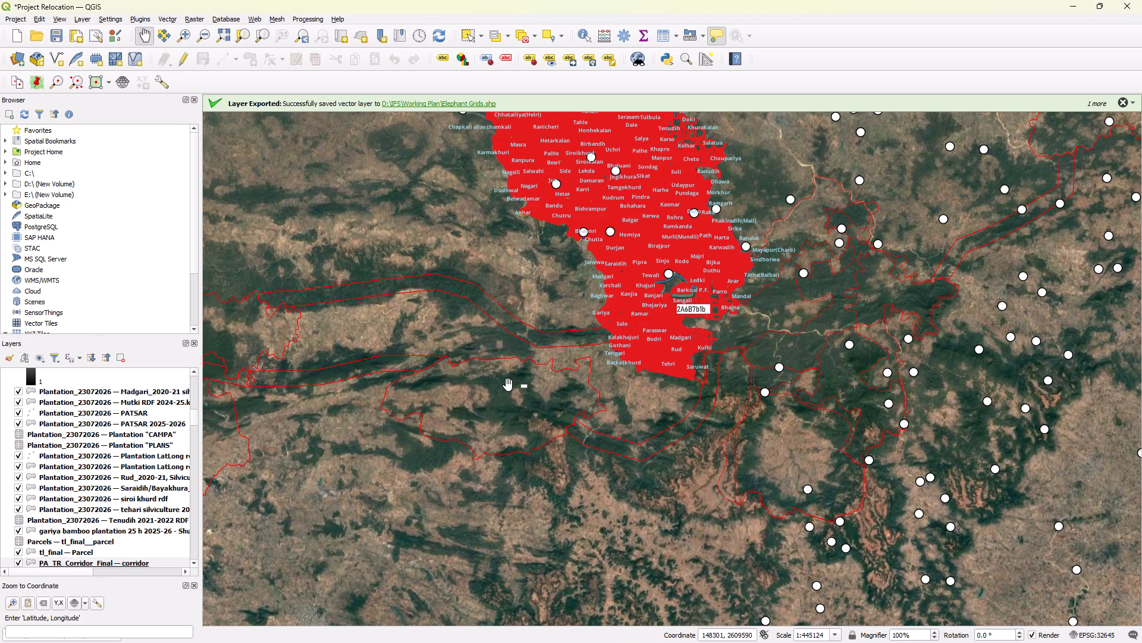
{"action": "scroll", "coordinate": [2, 475], "scroll_direction": "down", "scroll_amount": 1}
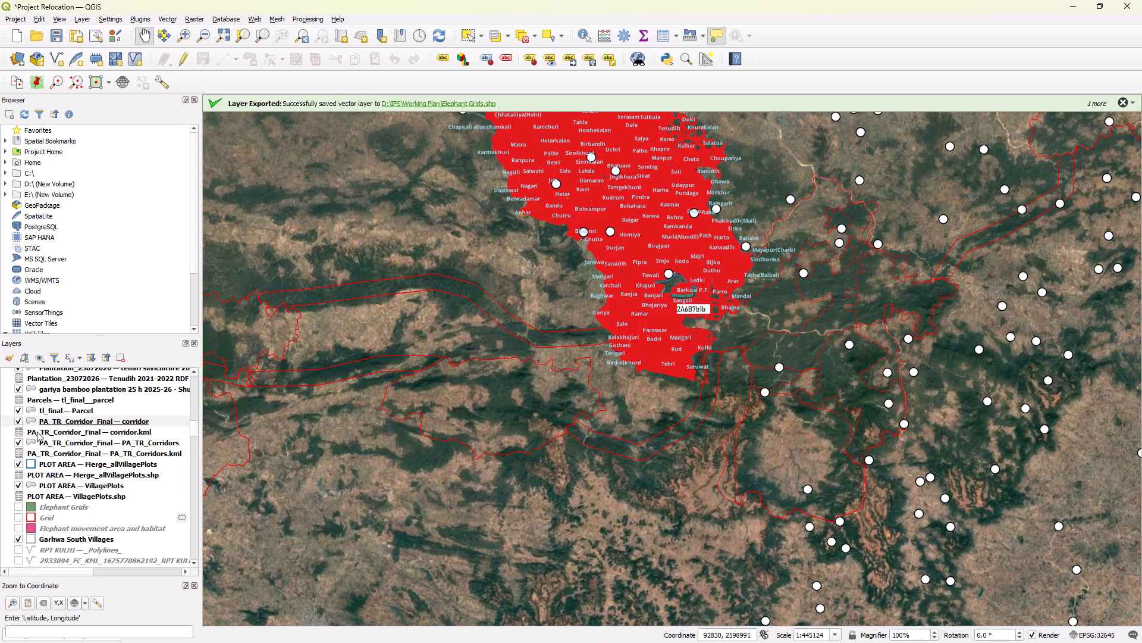
{"action": "left_click", "coordinate": [54, 422]}
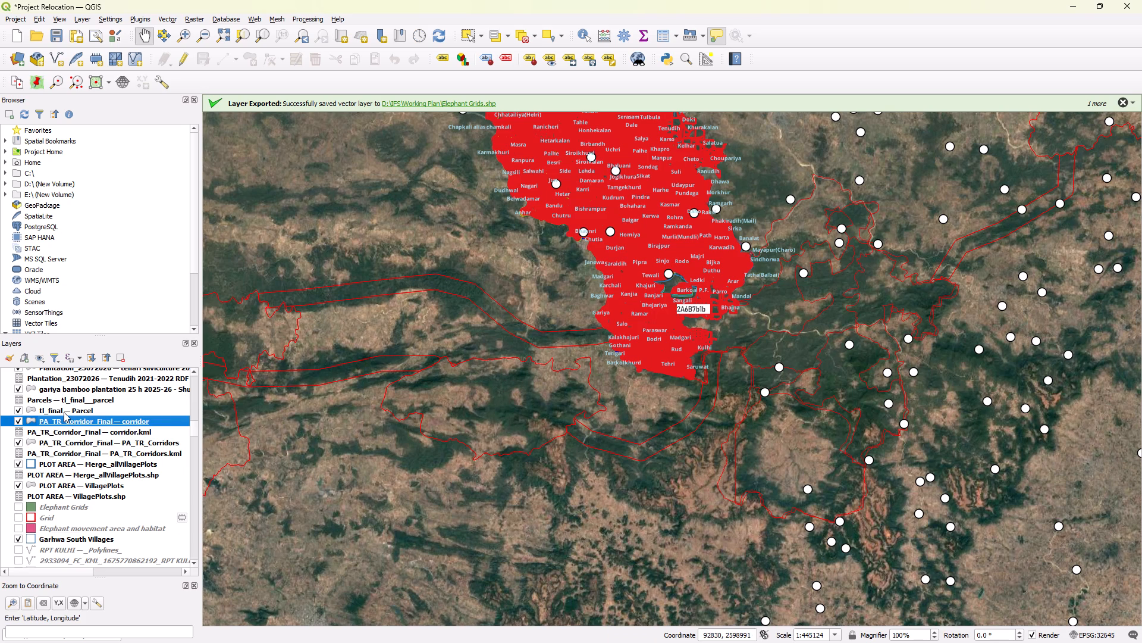
{"action": "left_click", "coordinate": [64, 411]}
{"action": "right_click", "coordinate": [64, 411]}
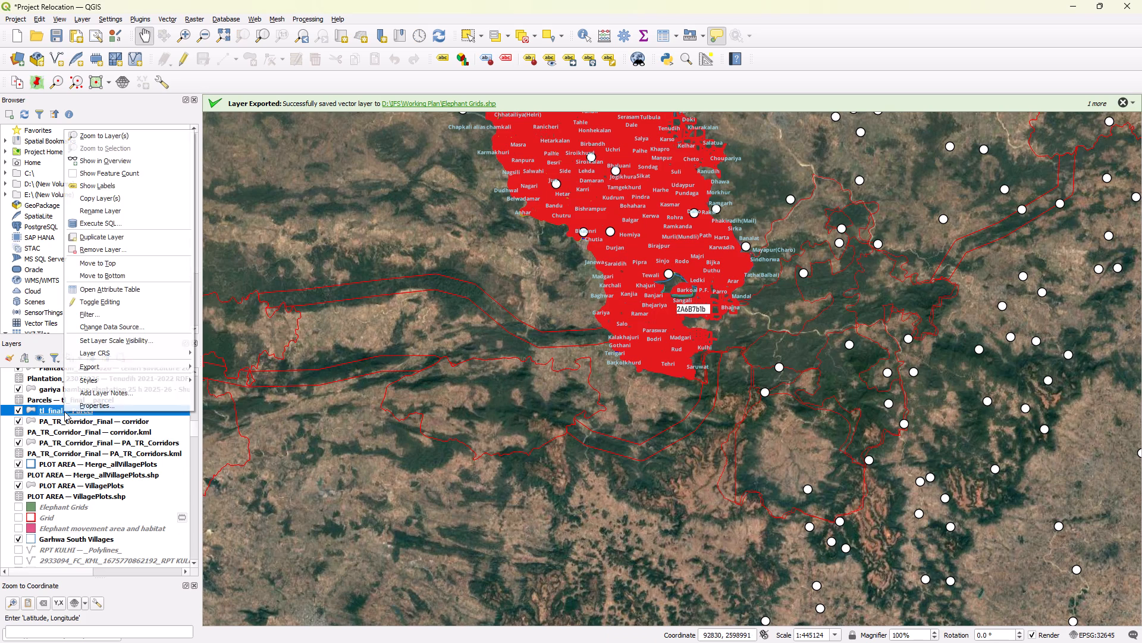
{"action": "left_click", "coordinate": [130, 293]}
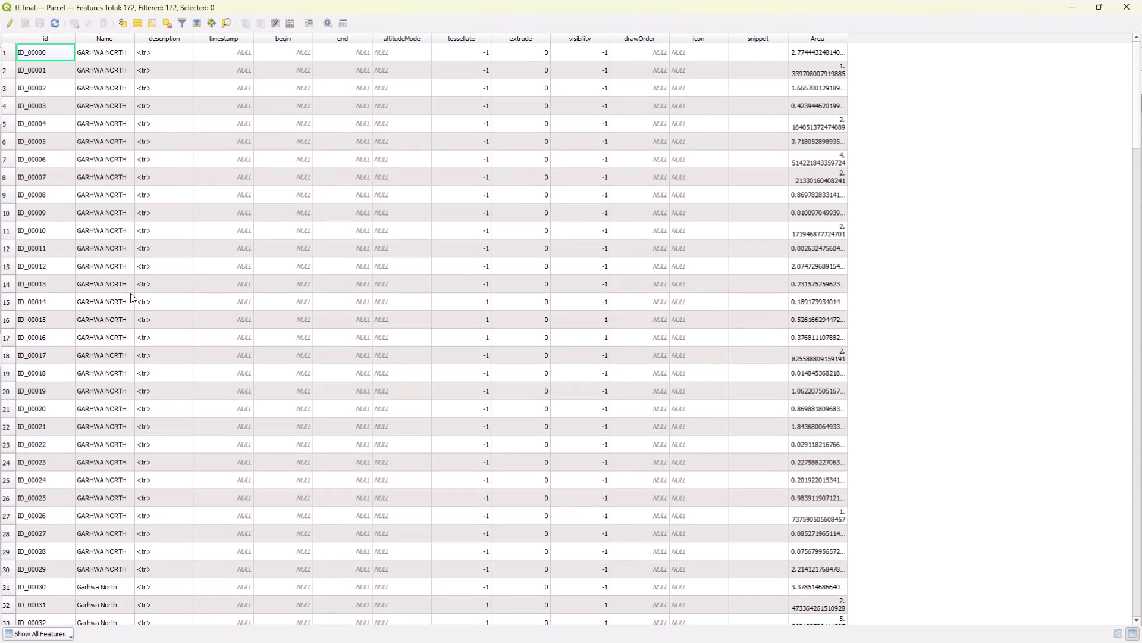
{"action": "scroll", "coordinate": [230, 239], "scroll_direction": "down", "scroll_amount": 4}
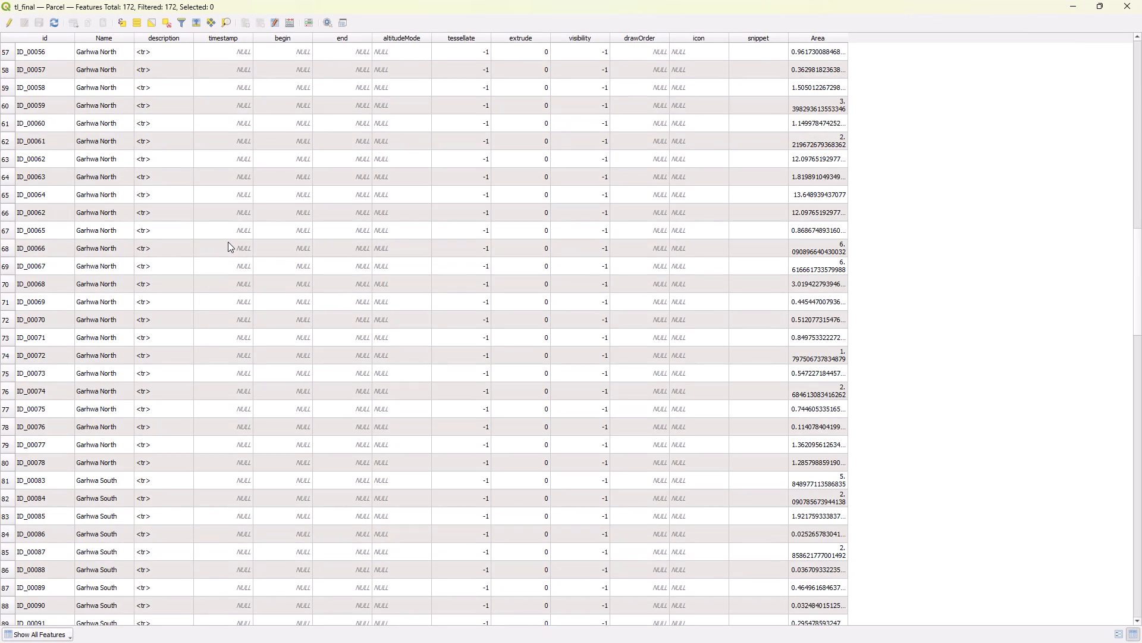
{"action": "scroll", "coordinate": [228, 242], "scroll_direction": "down", "scroll_amount": 13}
{"action": "scroll", "coordinate": [228, 242], "scroll_direction": "down", "scroll_amount": 14}
{"action": "scroll", "coordinate": [228, 242], "scroll_direction": "down", "scroll_amount": 7}
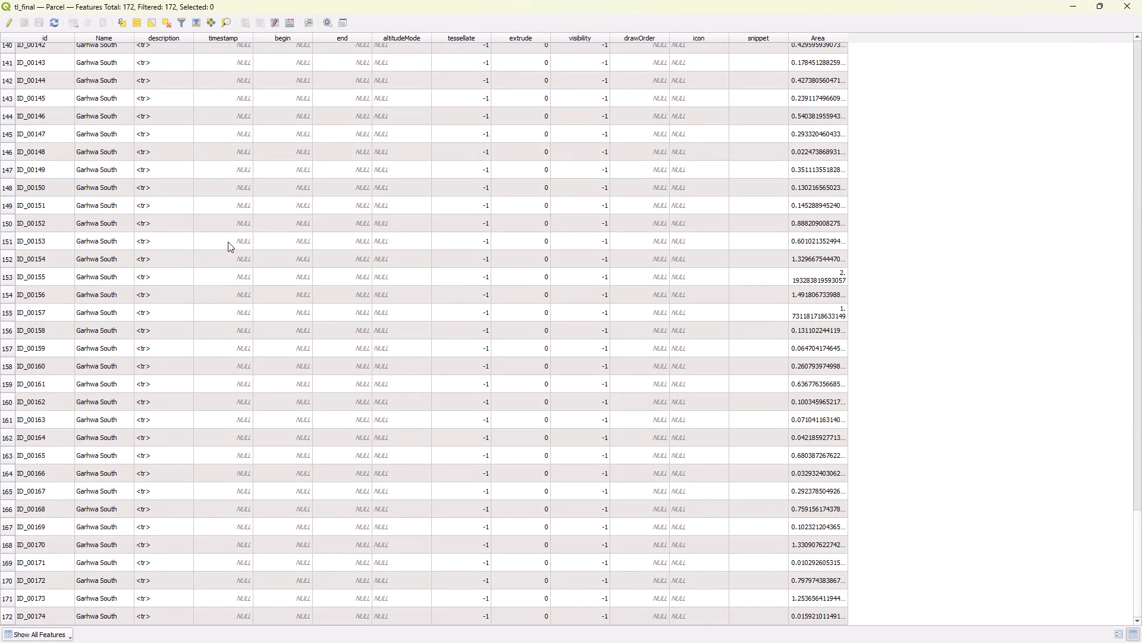
{"action": "scroll", "coordinate": [228, 242], "scroll_direction": "down", "scroll_amount": 14}
{"action": "left_click", "coordinate": [1141, 0]}
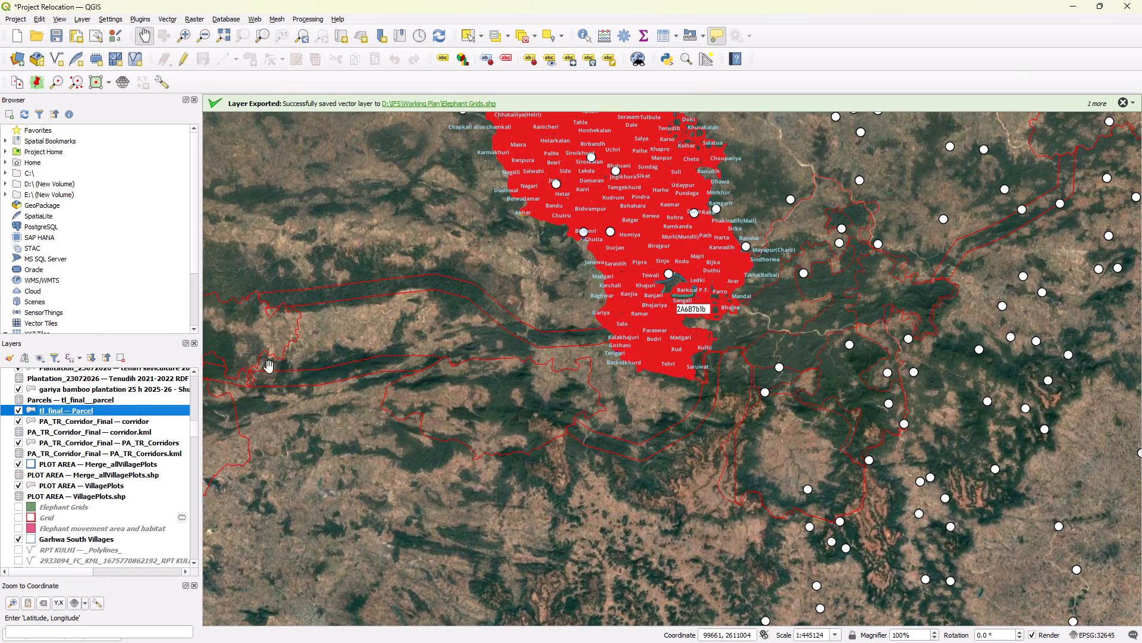
Check the attribute table of the PA_TR_Corridor_Final — corridor.kml layer.
{"action": "left_click", "coordinate": [102, 430]}
{"action": "right_click", "coordinate": [102, 430]}
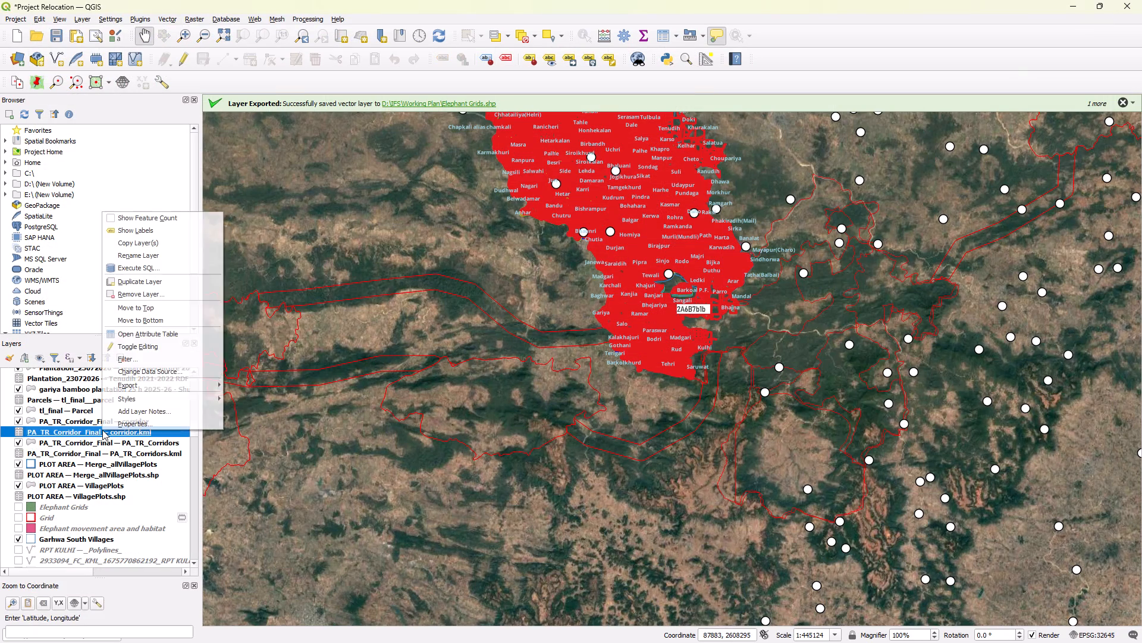
{"action": "left_click", "coordinate": [143, 330]}
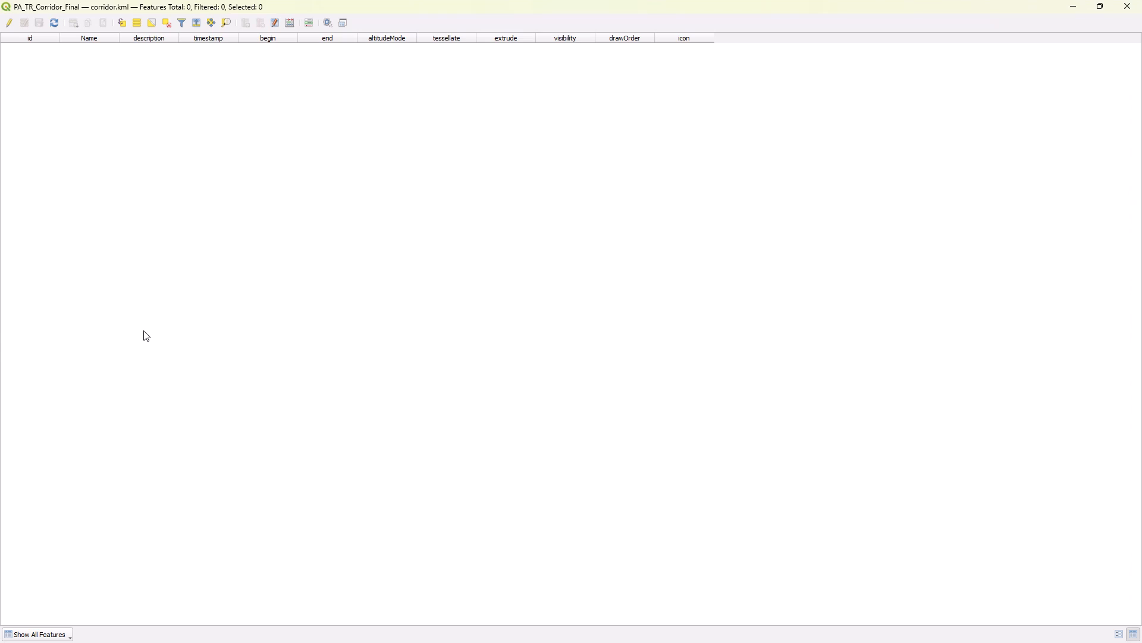
{"action": "left_click", "coordinate": [1141, 0]}
Read through the feature names in the attribute table of the PA_TR_Corridor_Final — PA_TR_Corridors layer.
{"action": "left_click", "coordinate": [158, 445]}
{"action": "right_click", "coordinate": [158, 445]}
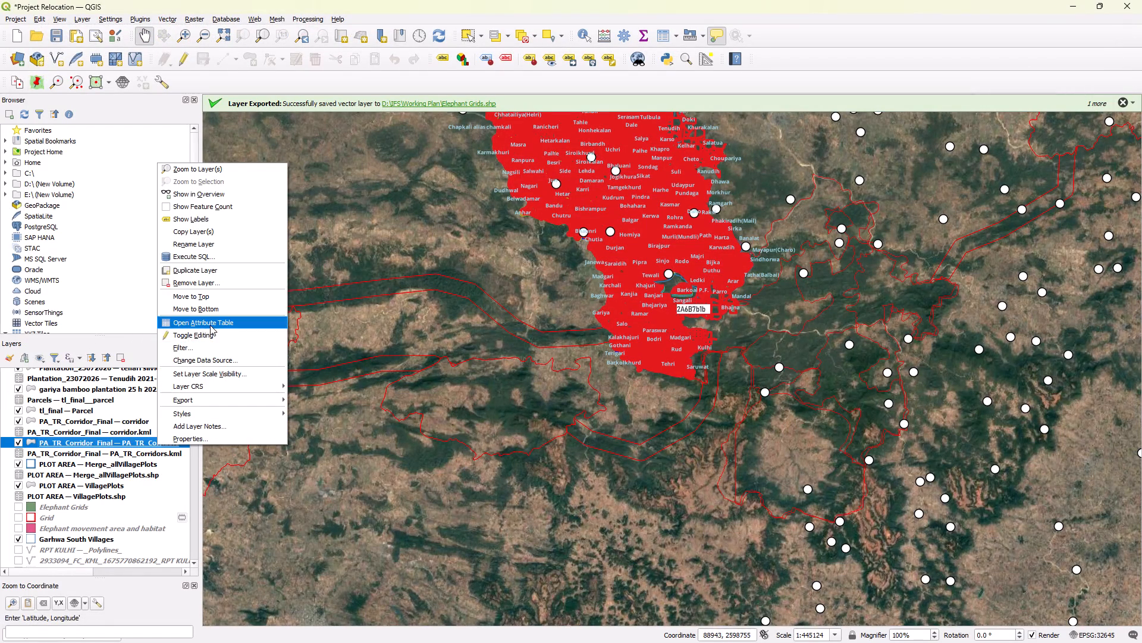
{"action": "left_click", "coordinate": [210, 325]}
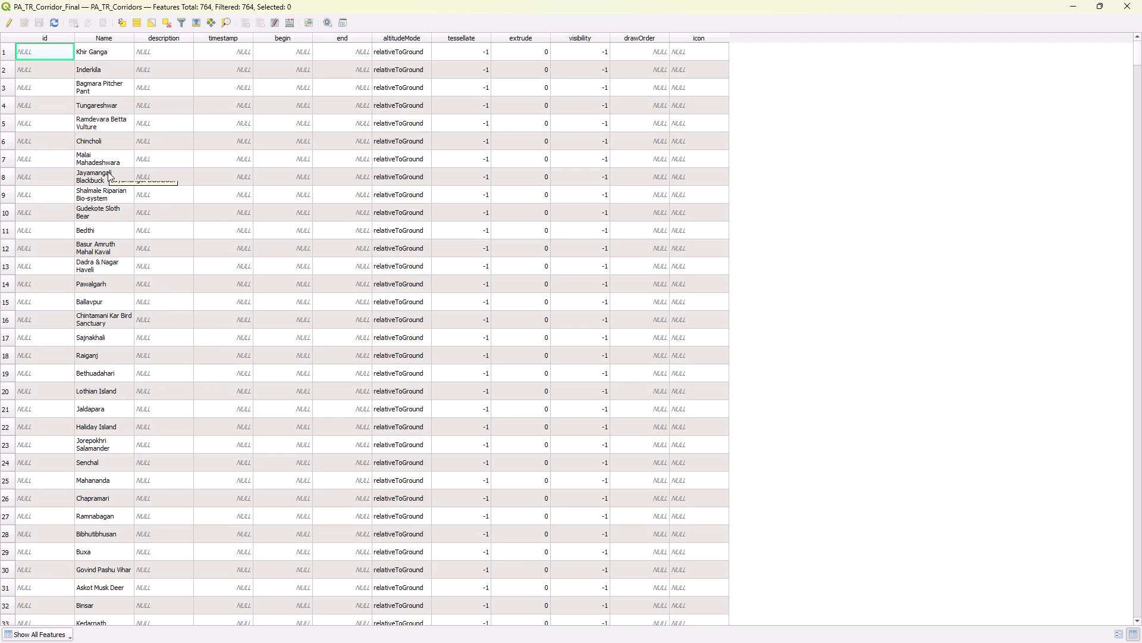
{"action": "scroll", "coordinate": [108, 171], "scroll_direction": "down", "scroll_amount": 1}
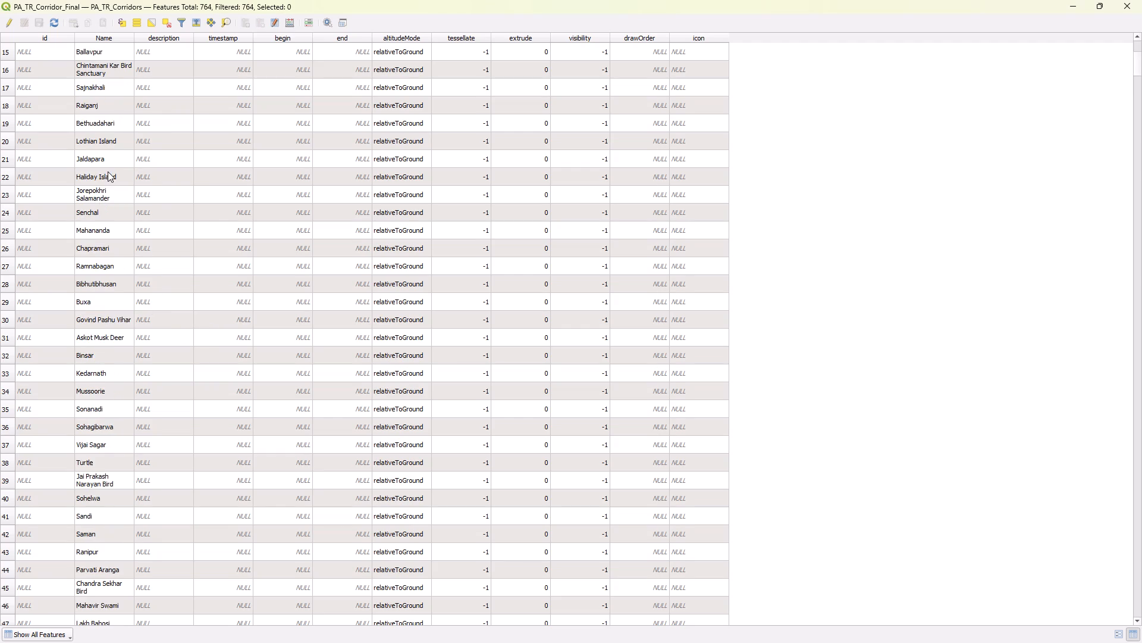
{"action": "scroll", "coordinate": [108, 171], "scroll_direction": "down", "scroll_amount": 4}
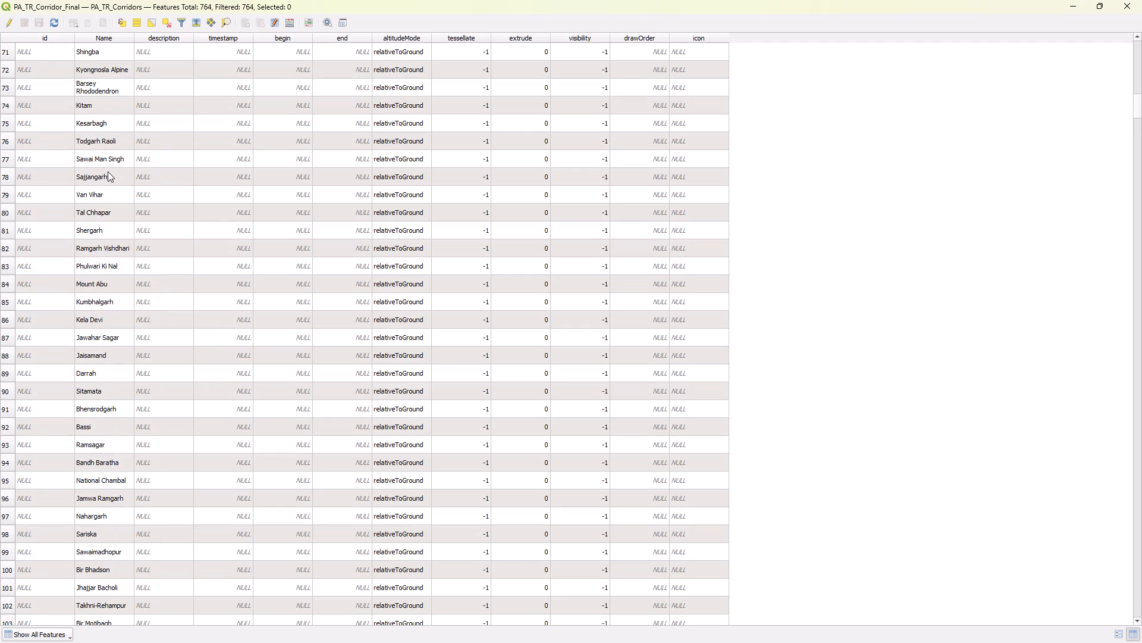
{"action": "scroll", "coordinate": [108, 171], "scroll_direction": "down", "scroll_amount": 1}
{"action": "left_click_drag", "start_coordinate": [291, 3], "coordinate": [290, 11]}
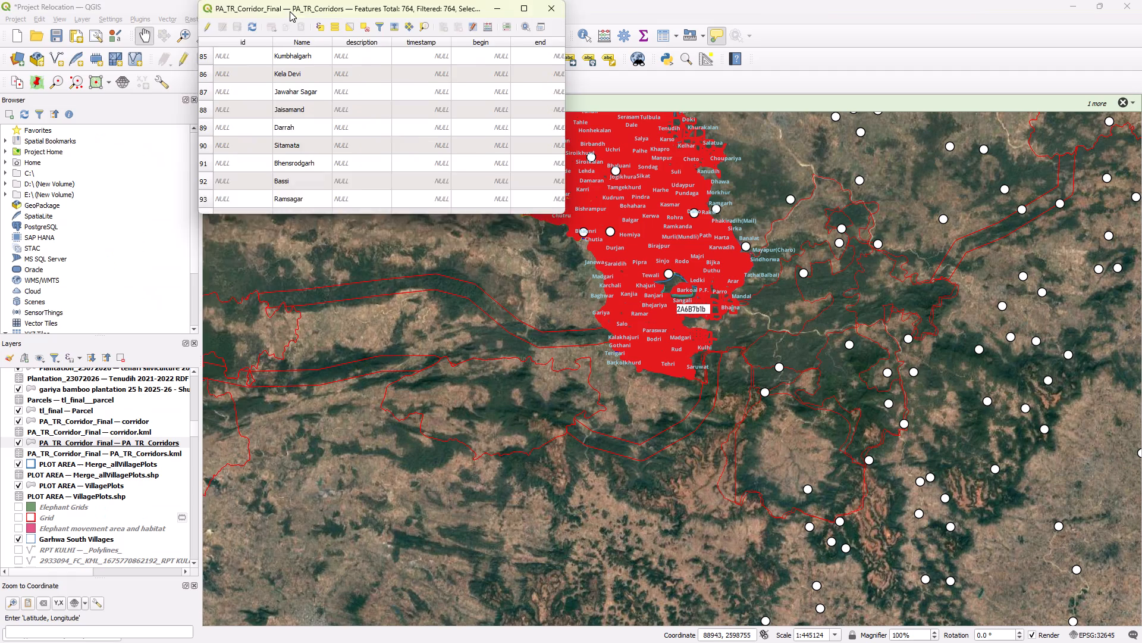
{"action": "left_click_drag", "start_coordinate": [290, 11], "coordinate": [124, 296]}
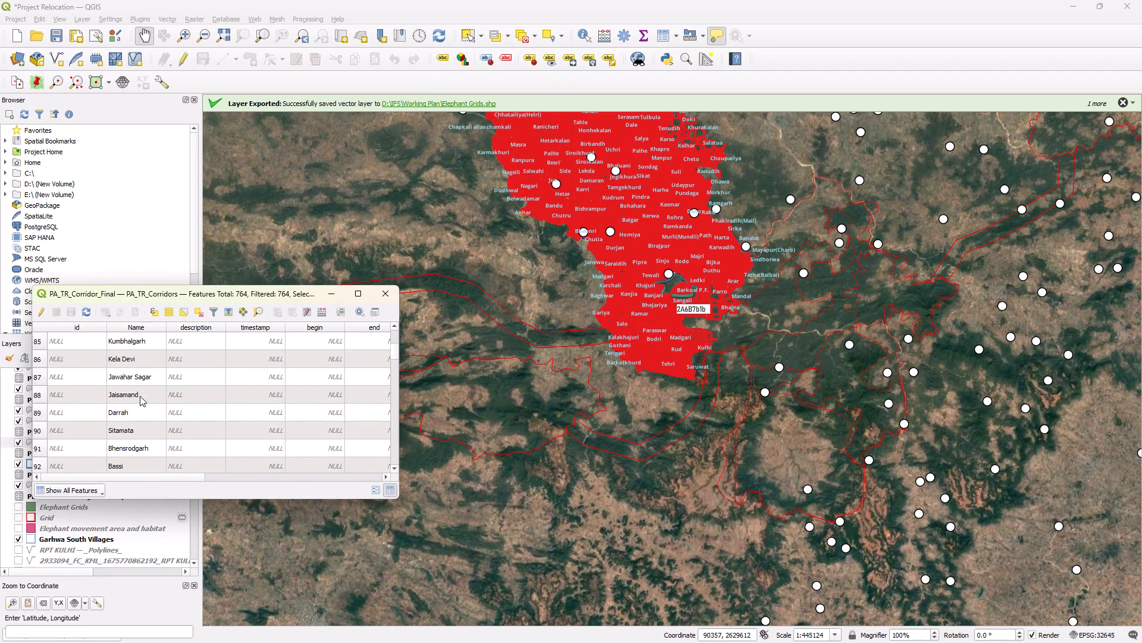
{"action": "left_click_drag", "start_coordinate": [173, 290], "coordinate": [266, 127]}
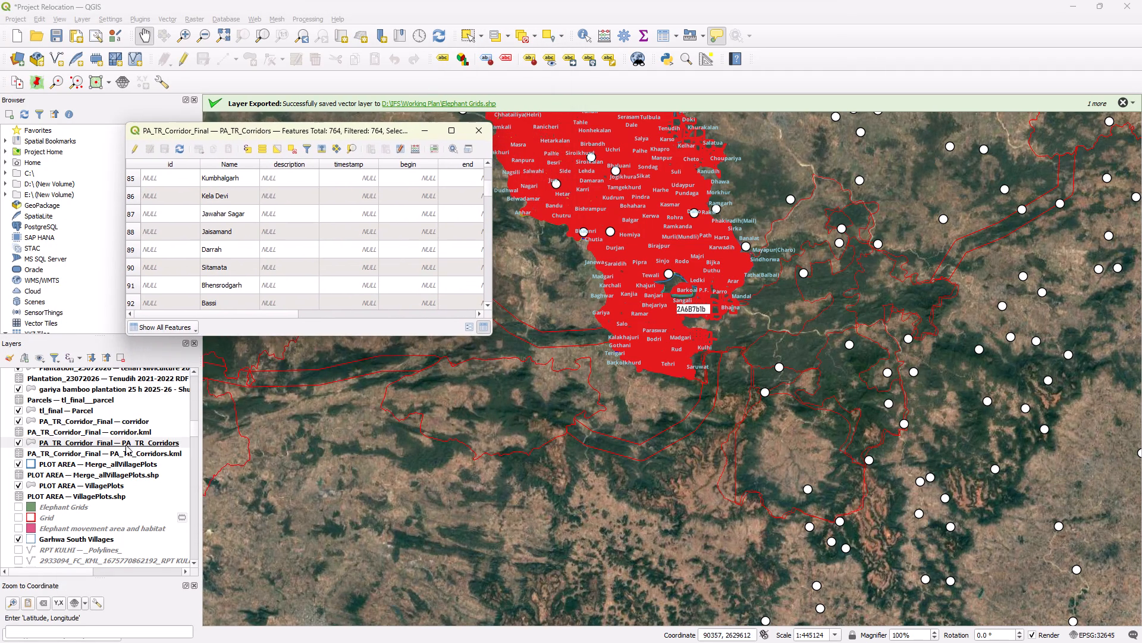
Select the large protected area polygon west of Garhwa South in the PA_TR_Corridor_Final — PA_TR_Corridors layer.
{"action": "left_click", "coordinate": [126, 444]}
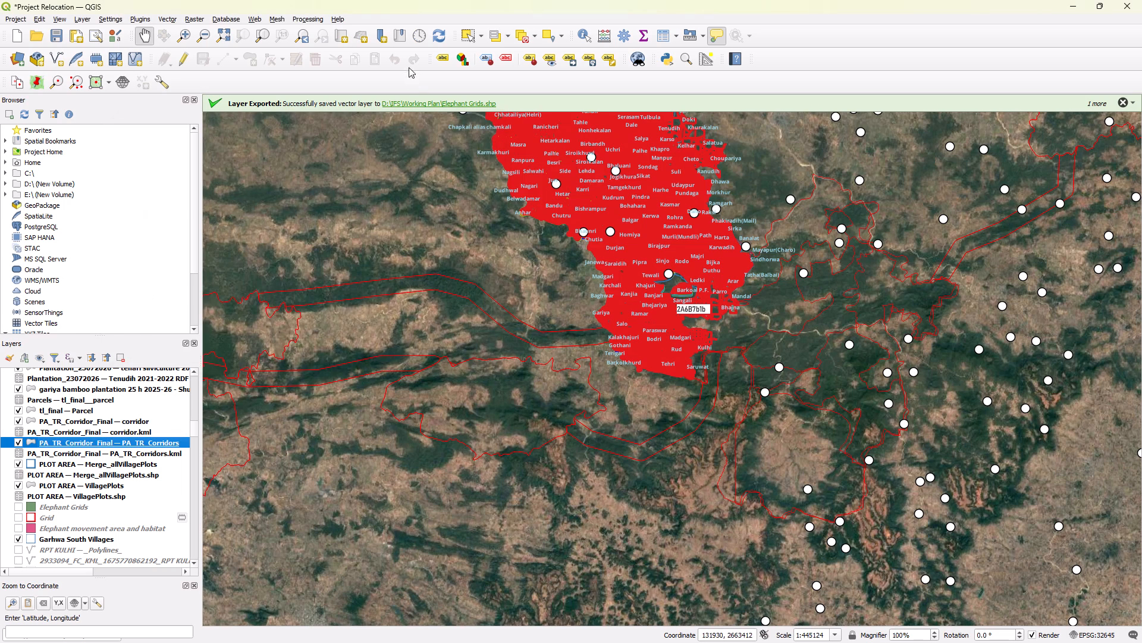
{"action": "left_click", "coordinate": [469, 37]}
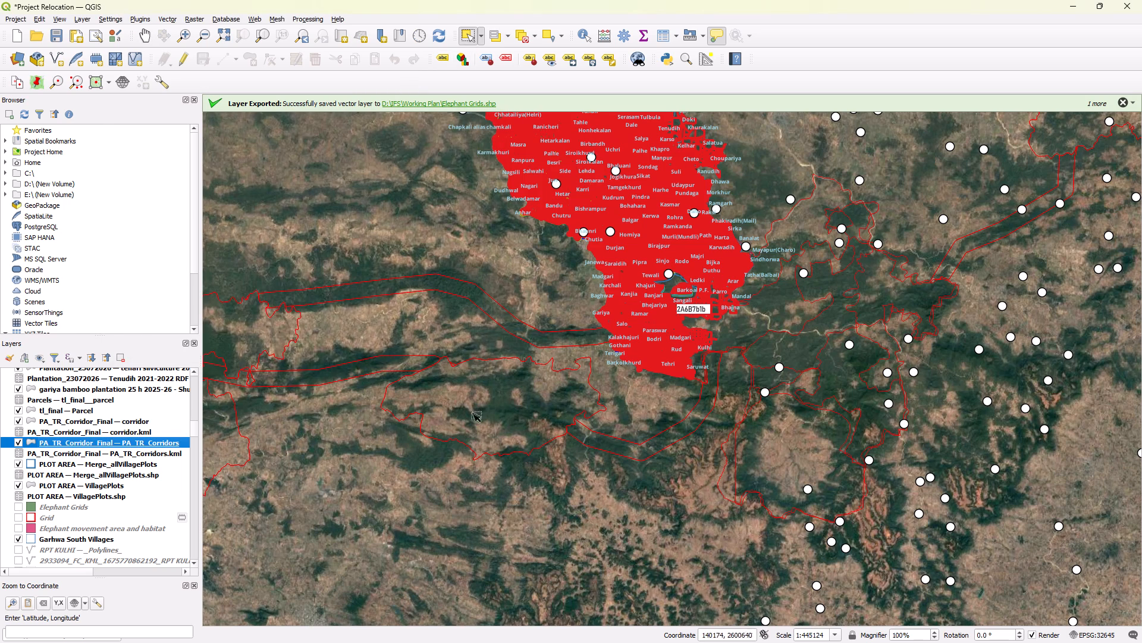
{"action": "left_click", "coordinate": [246, 342]}
{"action": "scroll", "coordinate": [446, 337], "scroll_direction": "down", "scroll_amount": 1}
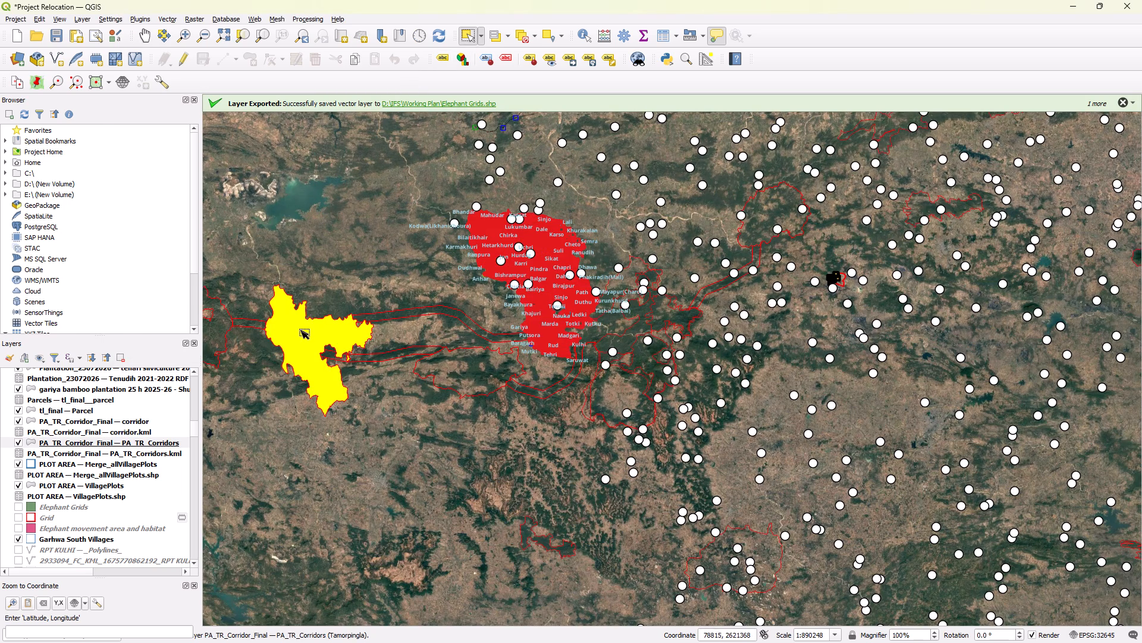
{"action": "right_click", "coordinate": [301, 330]}
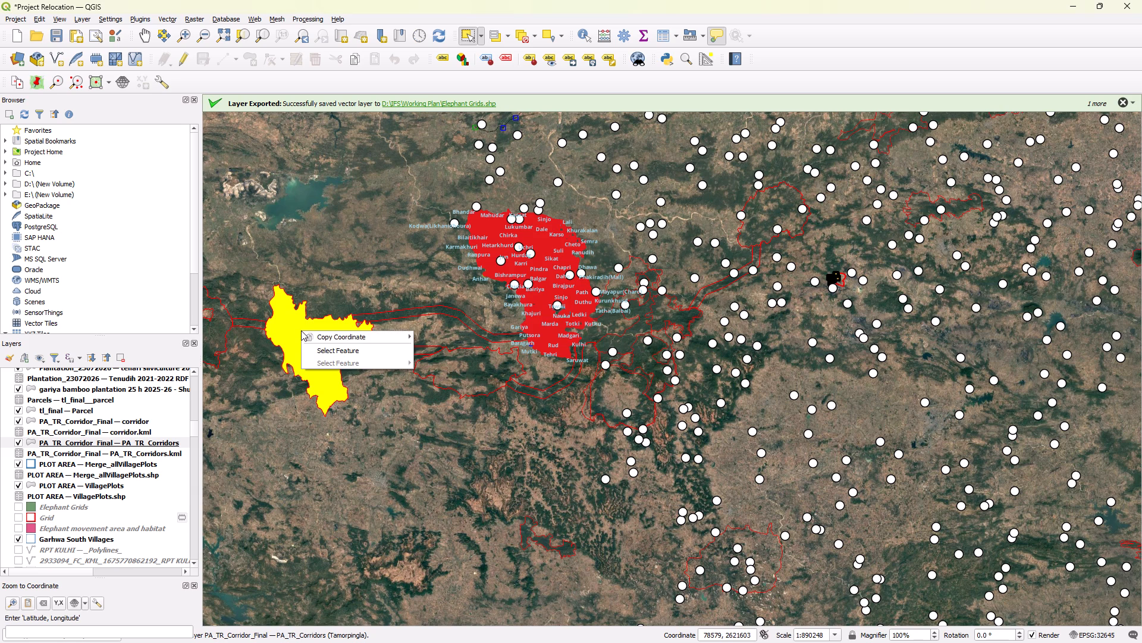
{"action": "left_click", "coordinate": [292, 333]}
{"action": "right_click", "coordinate": [292, 333]}
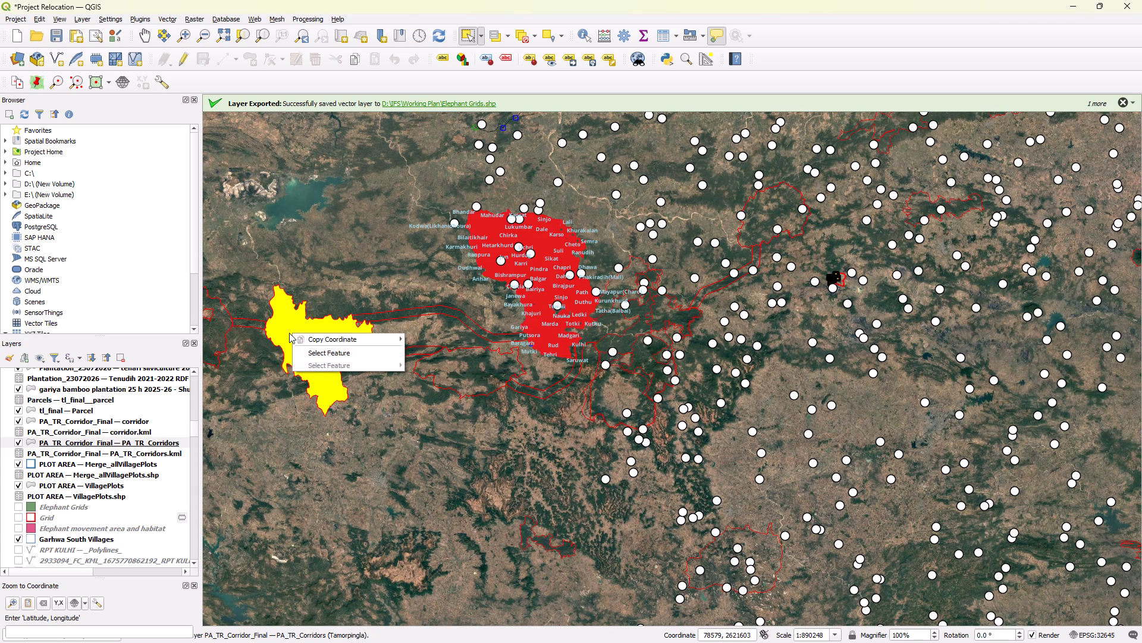
{"action": "left_click", "coordinate": [289, 333]}
Identify the selected polygon and the neighbouring protected areas west and south-west of Garhwa South to check their names.
{"action": "left_click", "coordinate": [585, 38]}
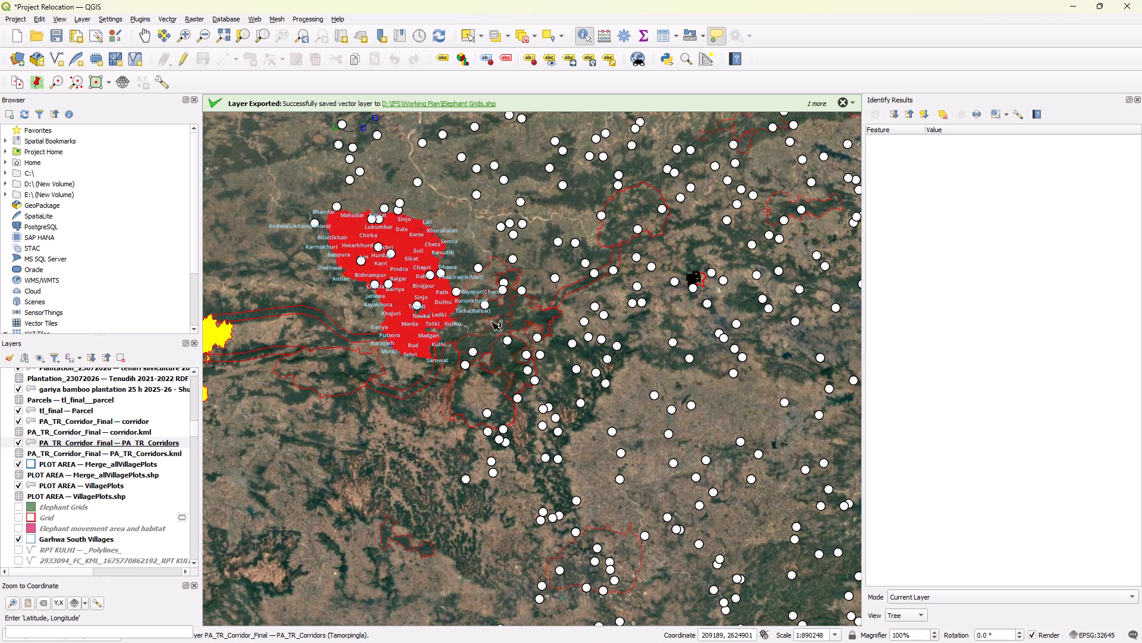
{"action": "scroll", "coordinate": [492, 322], "scroll_direction": "down", "scroll_amount": 1}
{"action": "left_click", "coordinate": [325, 333]}
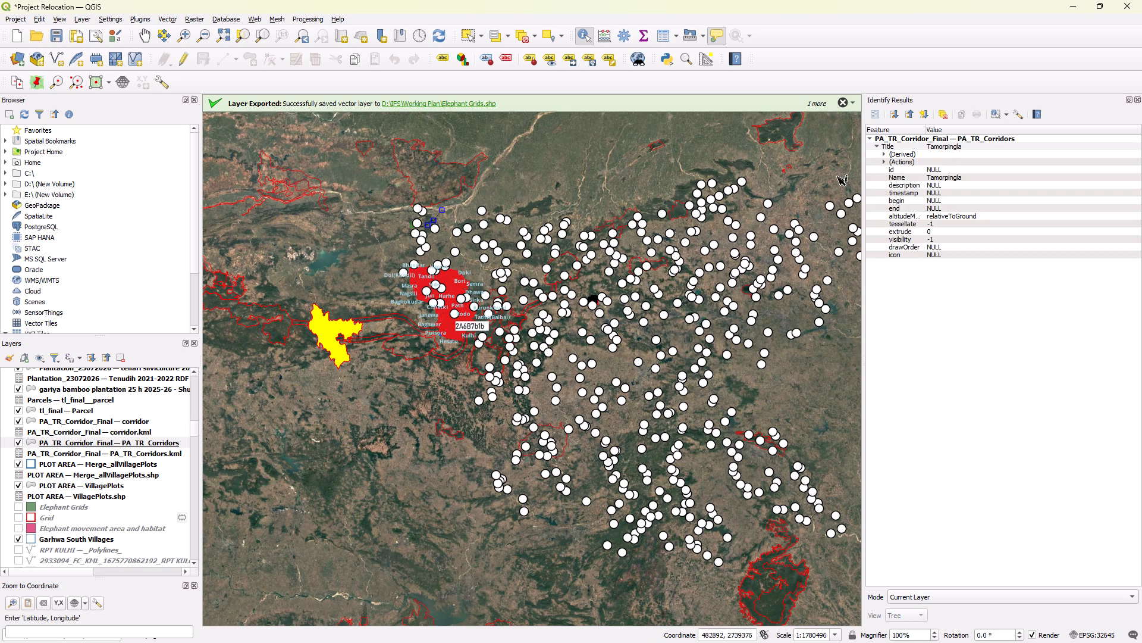
{"action": "left_click", "coordinate": [415, 348]}
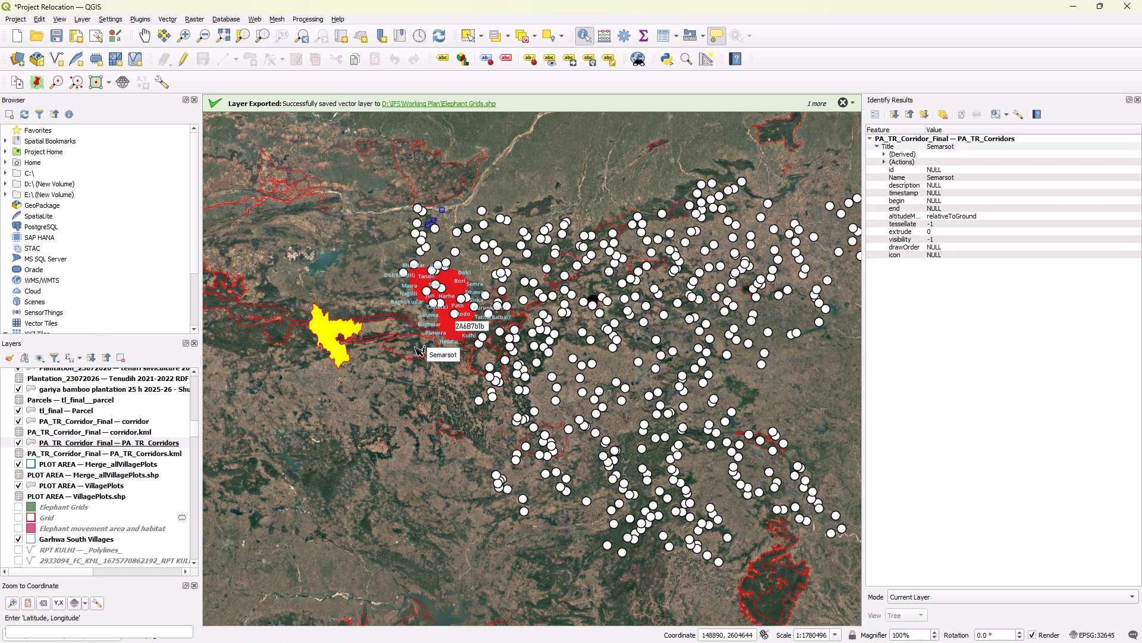
{"action": "left_click", "coordinate": [284, 328]}
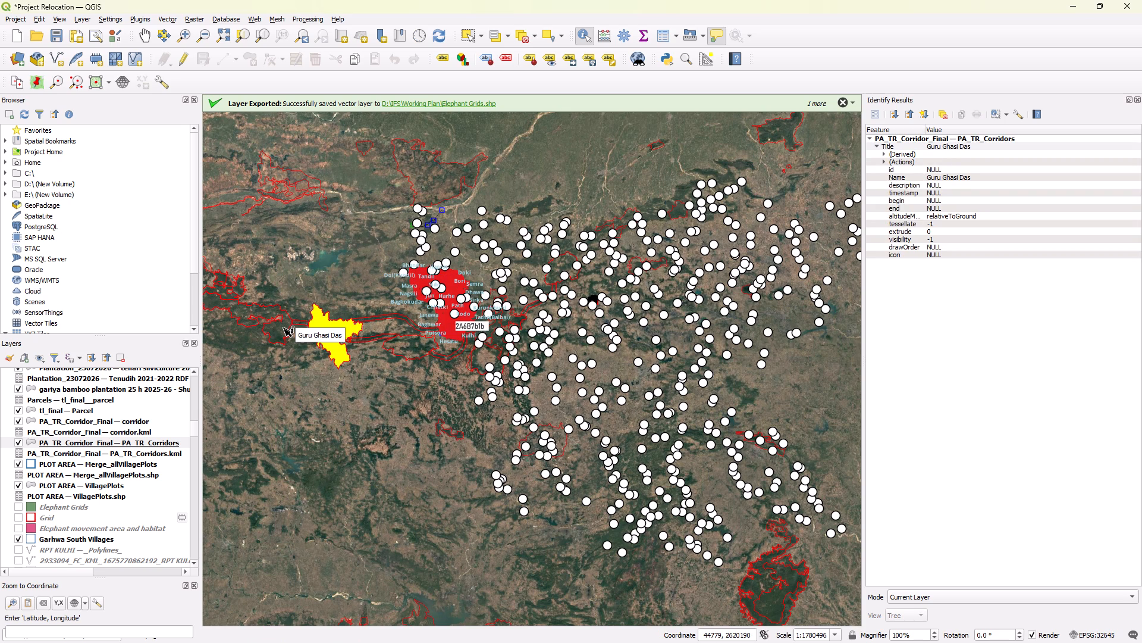
{"action": "scroll", "coordinate": [305, 317], "scroll_direction": "down", "scroll_amount": 1}
{"action": "scroll", "coordinate": [271, 306], "scroll_direction": "up", "scroll_amount": 2}
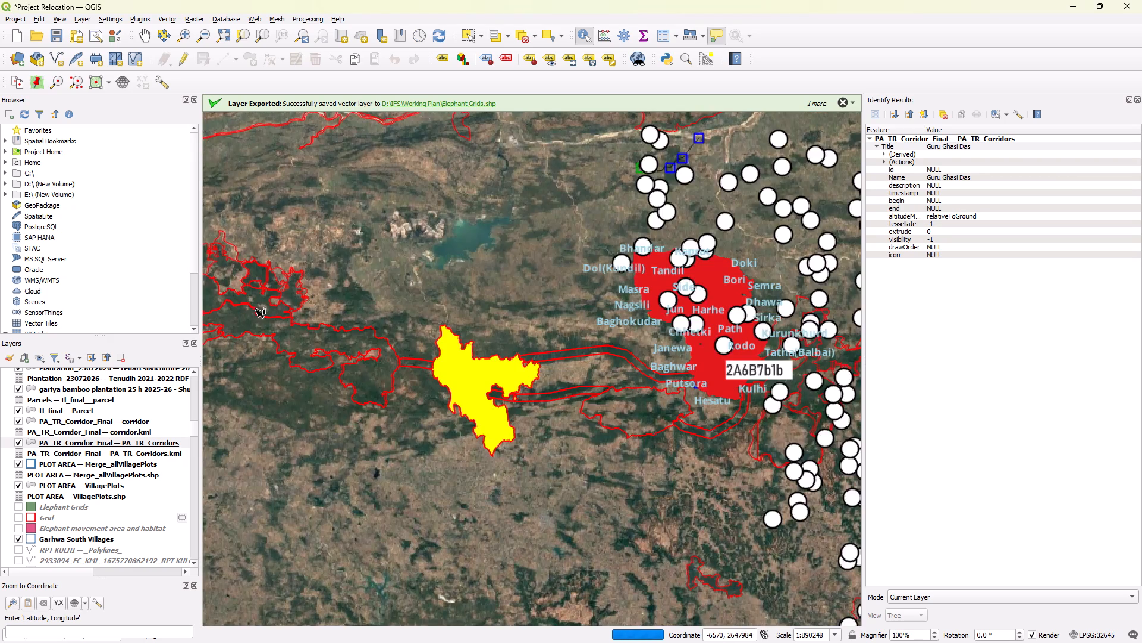
{"action": "left_click", "coordinate": [302, 339]}
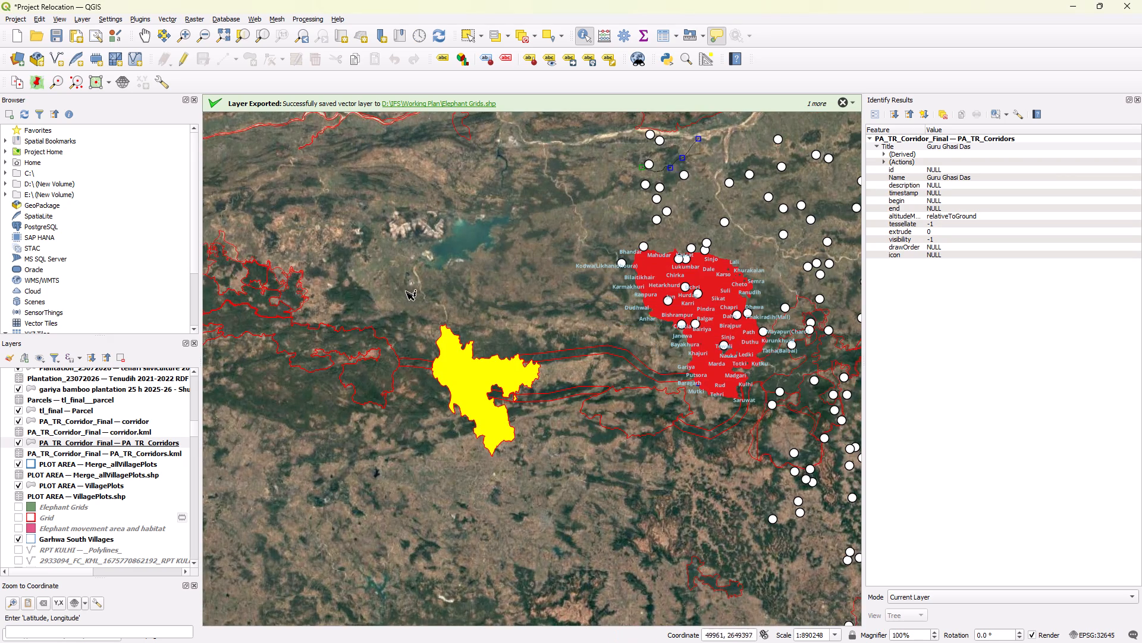
Identify the protected areas south-east of Garhwa South and examine the corridor outlines around them.
{"action": "scroll", "coordinate": [423, 274], "scroll_direction": "down", "scroll_amount": 1}
{"action": "scroll", "coordinate": [390, 315], "scroll_direction": "up", "scroll_amount": 1}
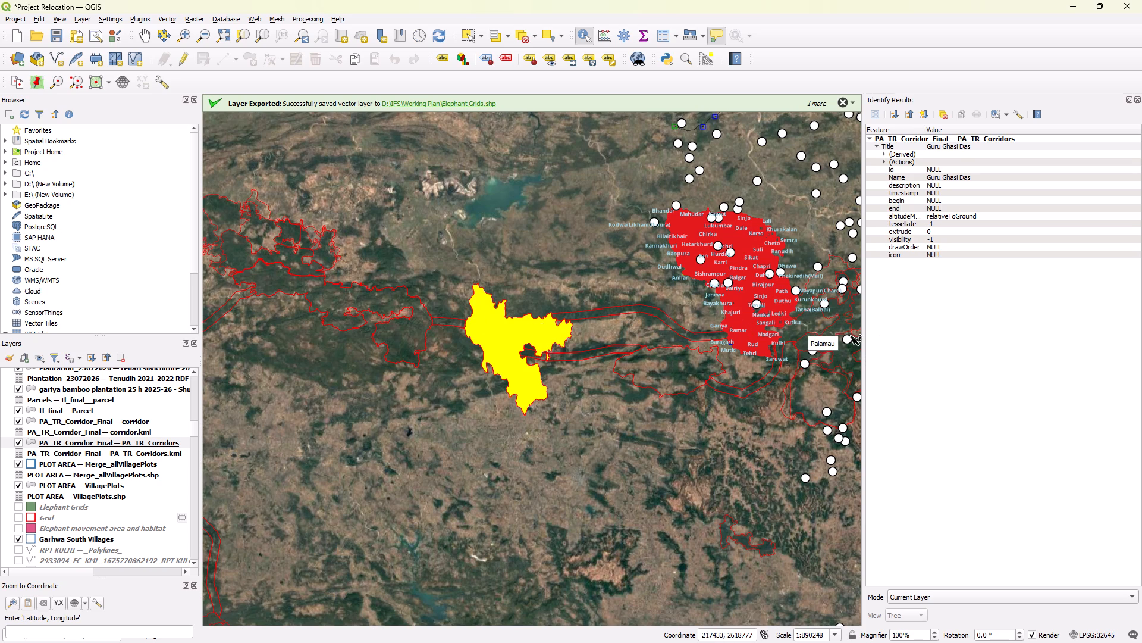
{"action": "scroll", "coordinate": [468, 336], "scroll_direction": "down", "scroll_amount": 1}
{"action": "scroll", "coordinate": [752, 338], "scroll_direction": "up", "scroll_amount": 2}
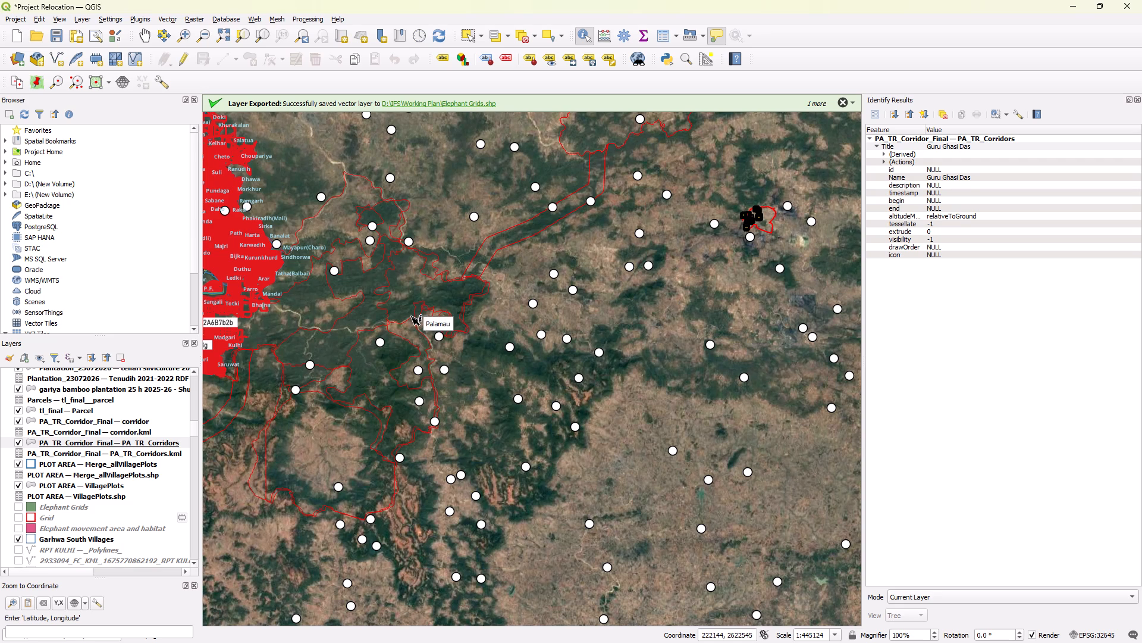
{"action": "scroll", "coordinate": [283, 477], "scroll_direction": "down", "scroll_amount": 1}
{"action": "scroll", "coordinate": [438, 379], "scroll_direction": "down", "scroll_amount": 1}
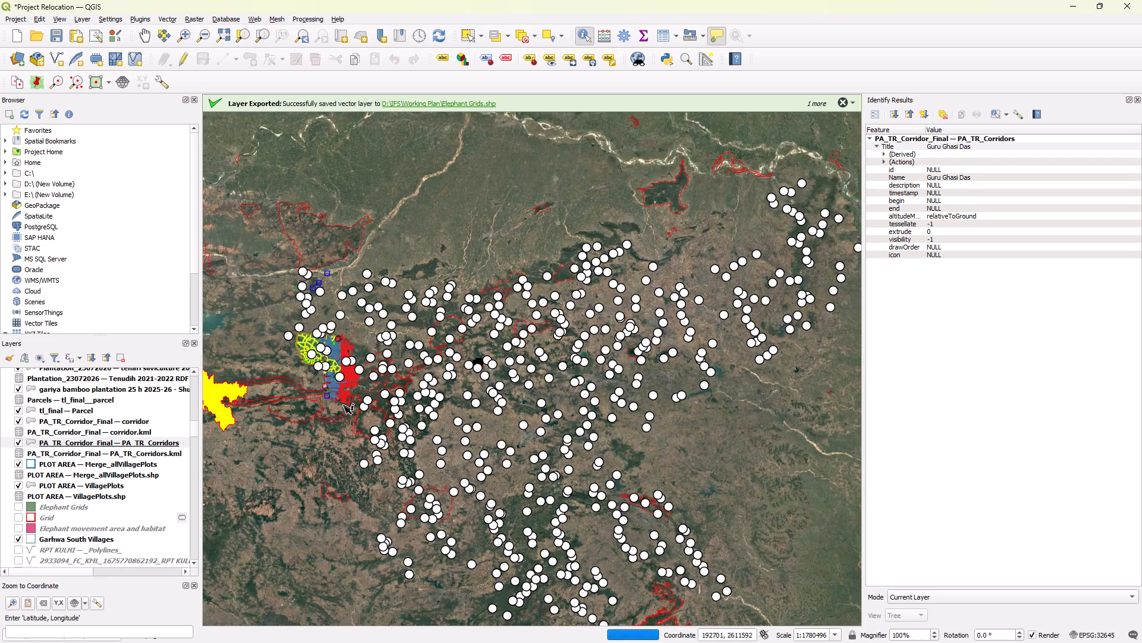
{"action": "scroll", "coordinate": [317, 426], "scroll_direction": "up", "scroll_amount": 1}
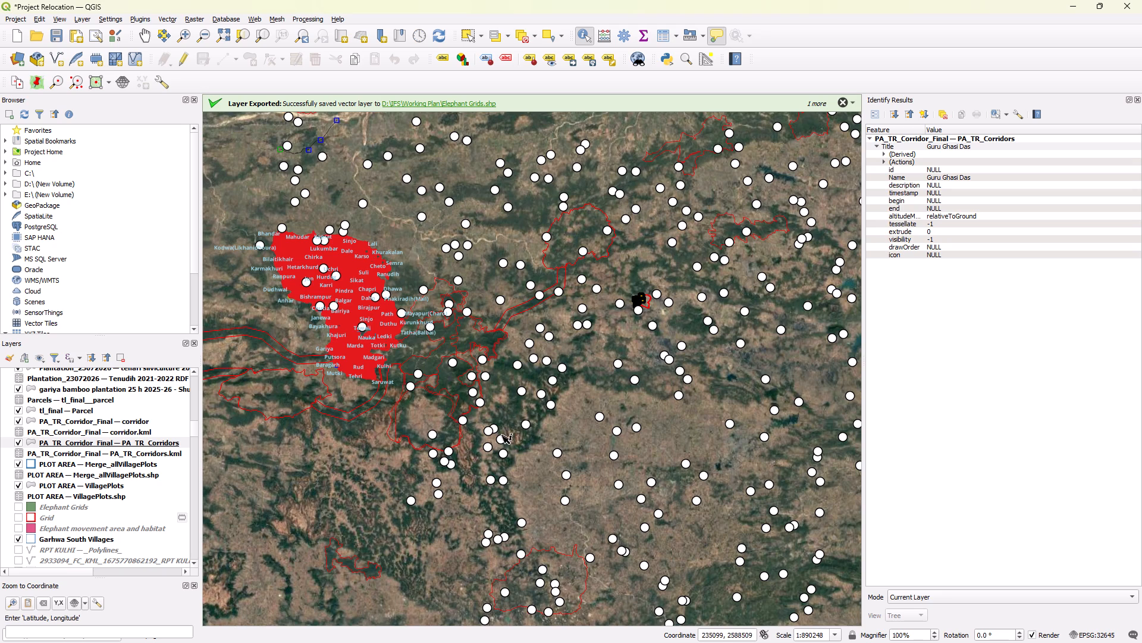
{"action": "scroll", "coordinate": [422, 419], "scroll_direction": "up", "scroll_amount": 1}
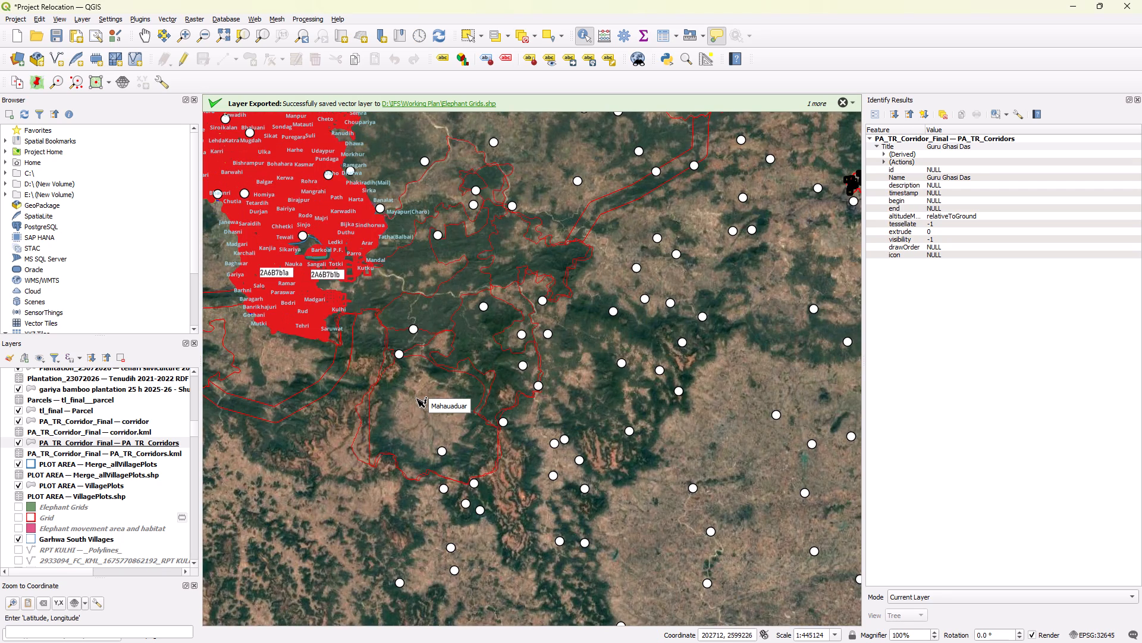
{"action": "left_click", "coordinate": [417, 399]}
{"action": "left_click", "coordinate": [392, 397]}
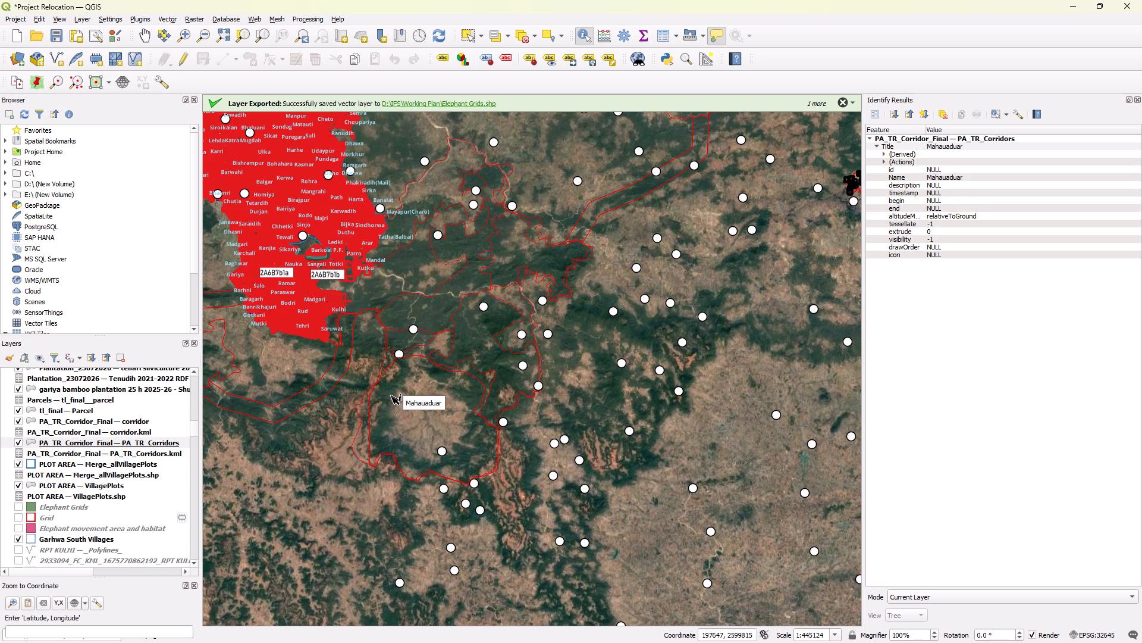
{"action": "left_click", "coordinate": [495, 333]}
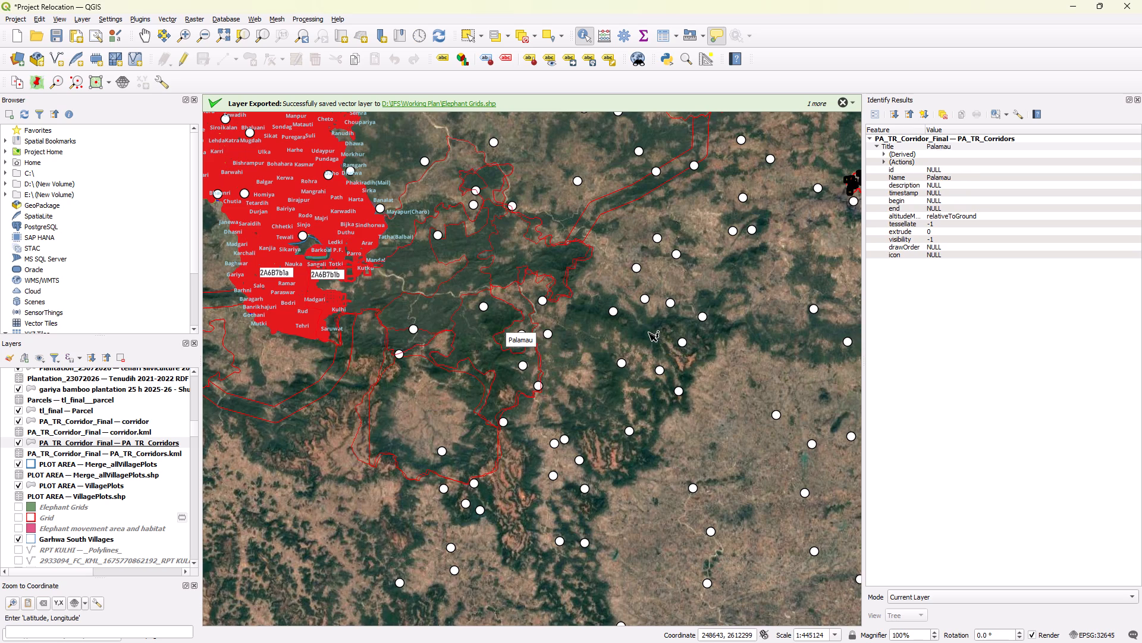
{"action": "scroll", "coordinate": [649, 333], "scroll_direction": "down", "scroll_amount": 1}
{"action": "scroll", "coordinate": [501, 334], "scroll_direction": "up", "scroll_amount": 1}
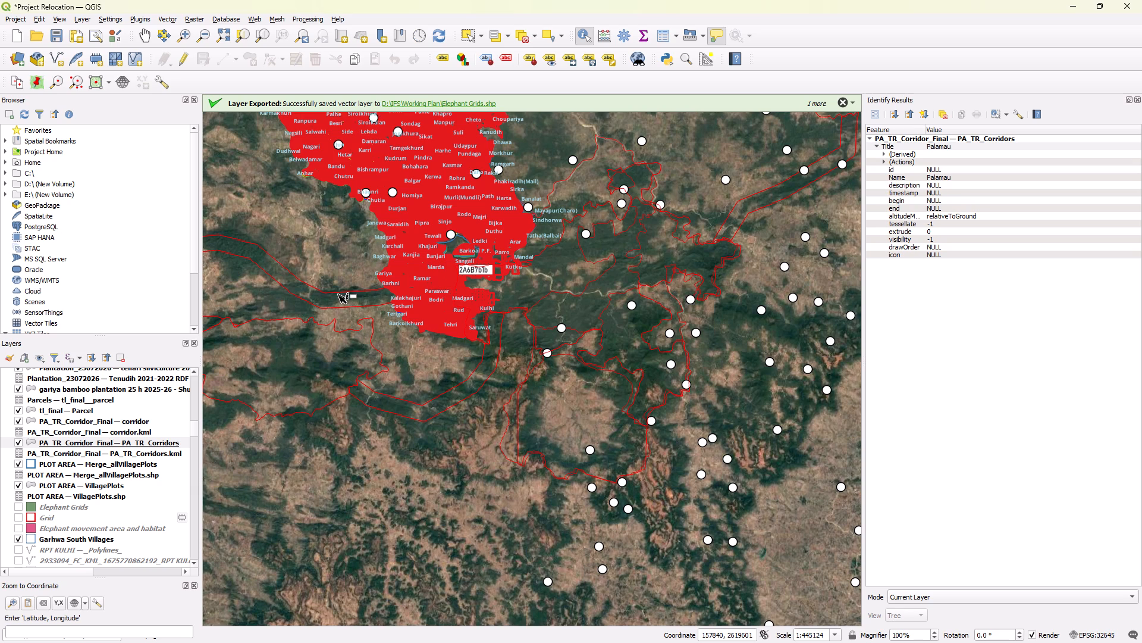
{"action": "scroll", "coordinate": [354, 296], "scroll_direction": "down", "scroll_amount": 1}
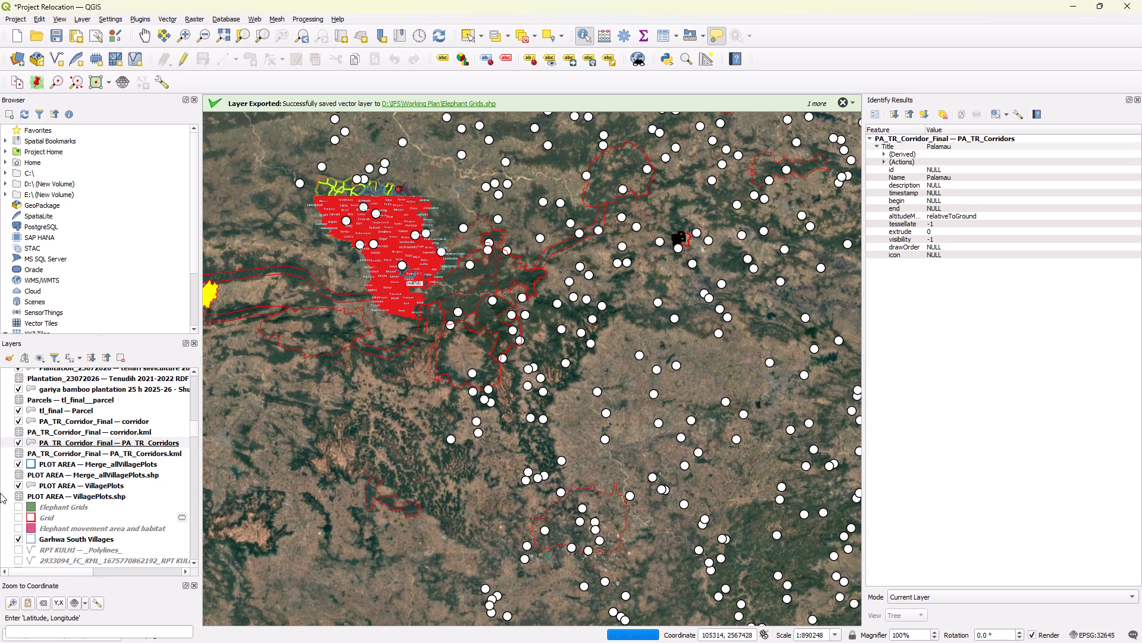
Hide the REVENUE_DATA_GARHWA_SOUTH and jharkhand — Jharkhand_10th yr layers.
{"action": "scroll", "coordinate": [29, 461], "scroll_direction": "up", "scroll_amount": 5}
{"action": "left_click", "coordinate": [17, 395]}
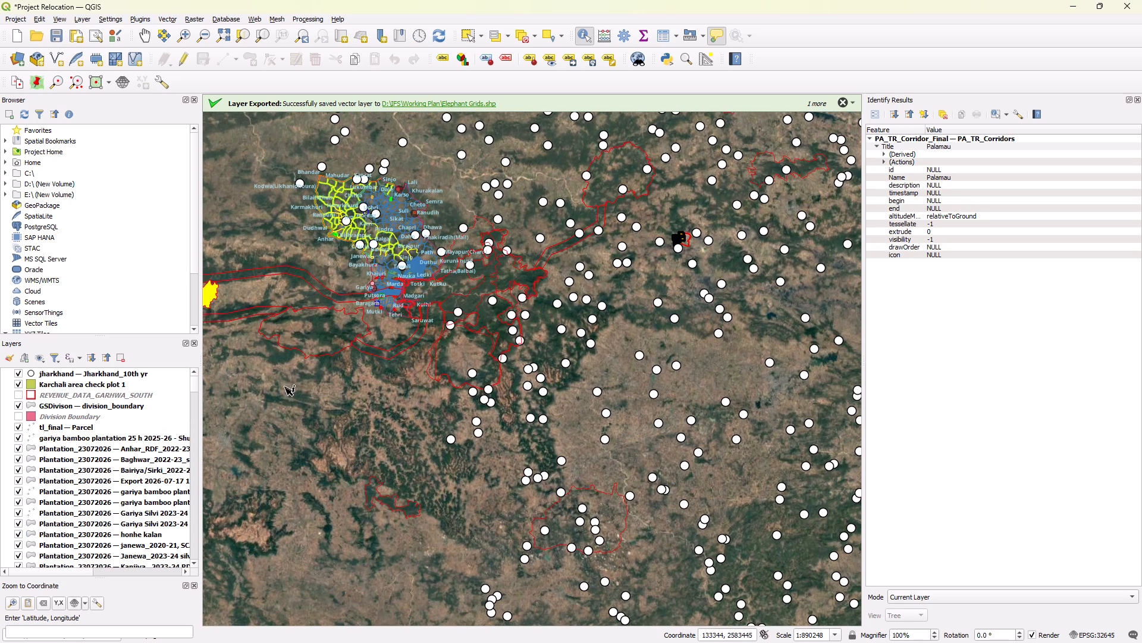
{"action": "left_click_drag", "start_coordinate": [418, 387], "coordinate": [607, 397]}
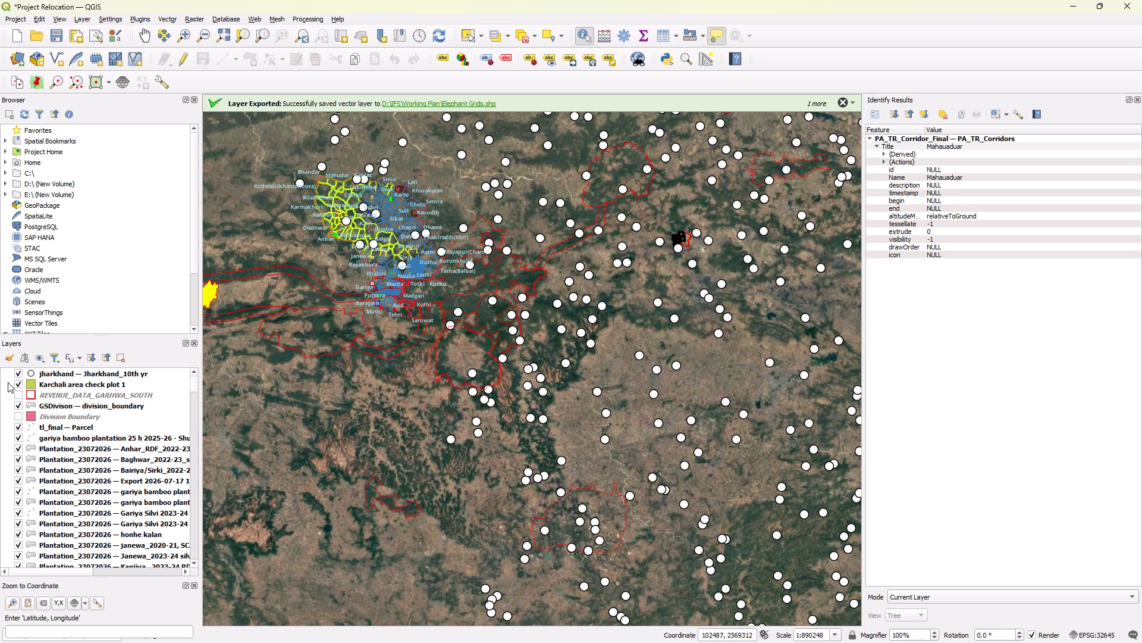
{"action": "left_click", "coordinate": [22, 370]}
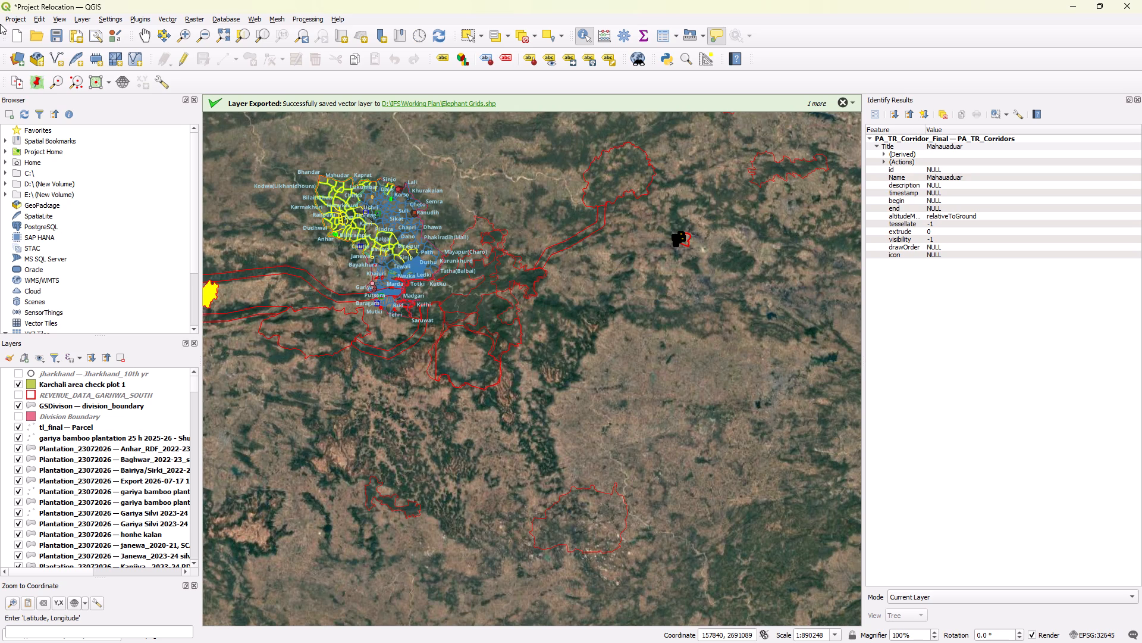
Examine where the corridor outlines meet the southern villages of Garhwa South, and close the identify results.
{"action": "left_click", "coordinate": [141, 34]}
{"action": "left_click_drag", "start_coordinate": [357, 334], "coordinate": [489, 376]}
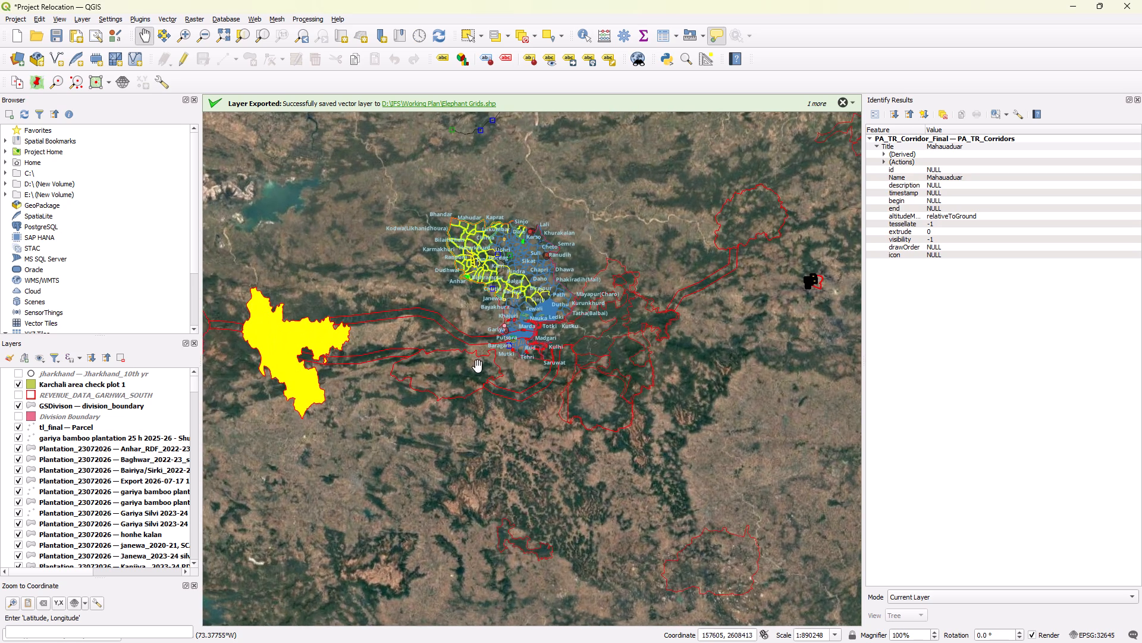
{"action": "scroll", "coordinate": [503, 327], "scroll_direction": "up", "scroll_amount": 1}
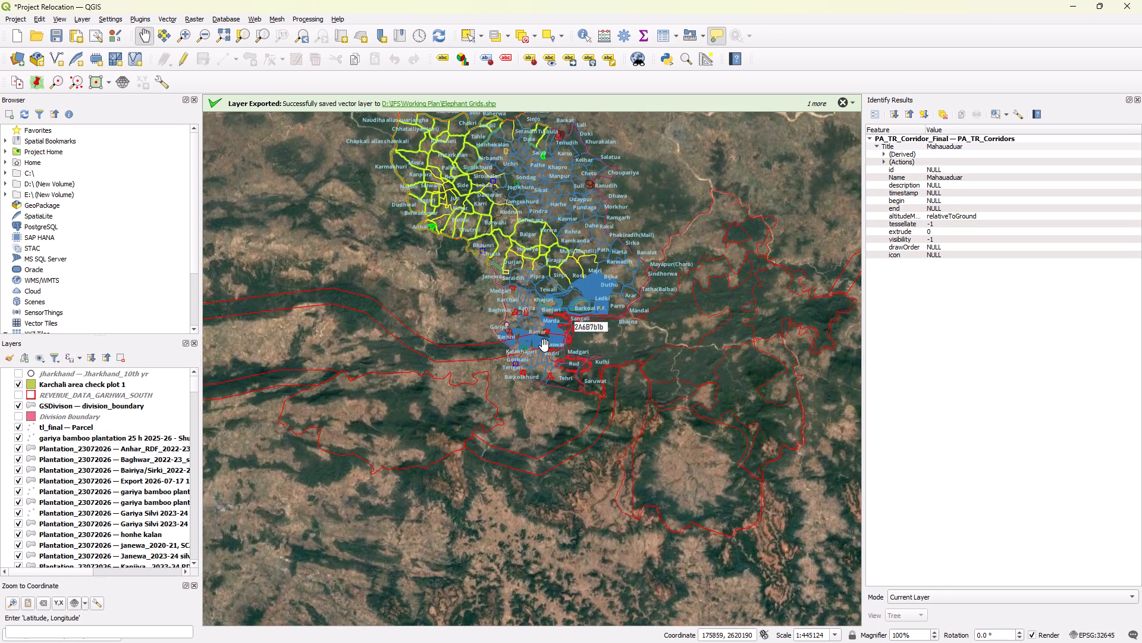
{"action": "scroll", "coordinate": [544, 345], "scroll_direction": "up", "scroll_amount": 1}
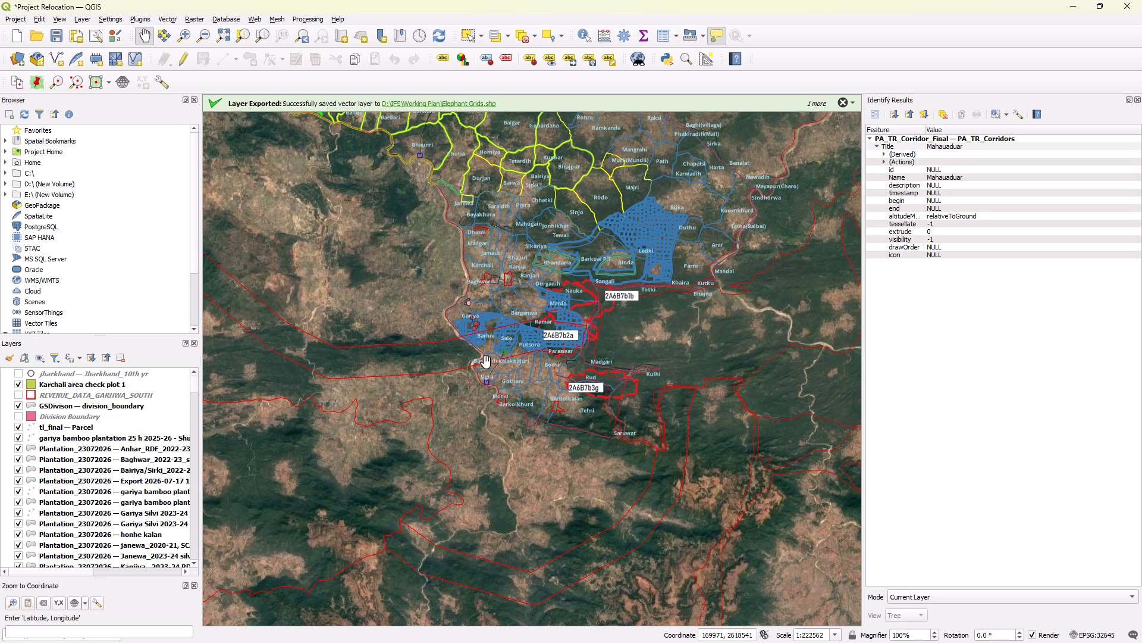
{"action": "scroll", "coordinate": [486, 362], "scroll_direction": "down", "scroll_amount": 1}
{"action": "left_click_drag", "start_coordinate": [520, 366], "coordinate": [639, 387]}
{"action": "scroll", "coordinate": [639, 386], "scroll_direction": "down", "scroll_amount": 1}
{"action": "left_click_drag", "start_coordinate": [625, 394], "coordinate": [584, 420]}
{"action": "left_click", "coordinate": [1138, 100]}
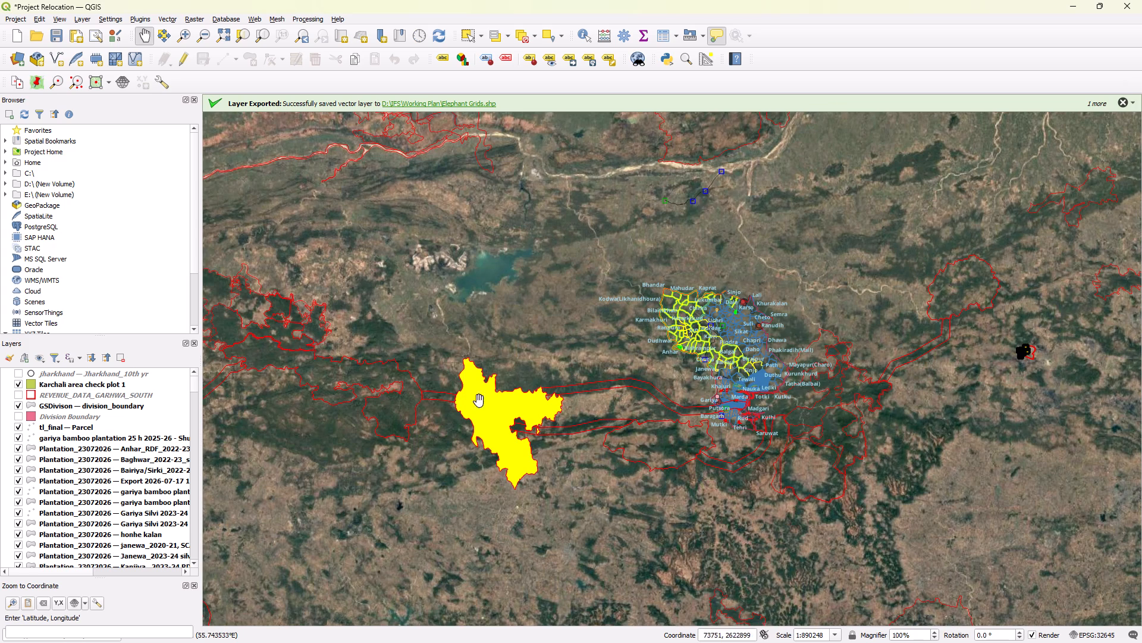
Examine the corridor outlines linking the selected protected area with Garhwa South and with the areas further west.
{"action": "scroll", "coordinate": [533, 429], "scroll_direction": "up", "scroll_amount": 1}
{"action": "left_click_drag", "start_coordinate": [624, 446], "coordinate": [488, 438]}
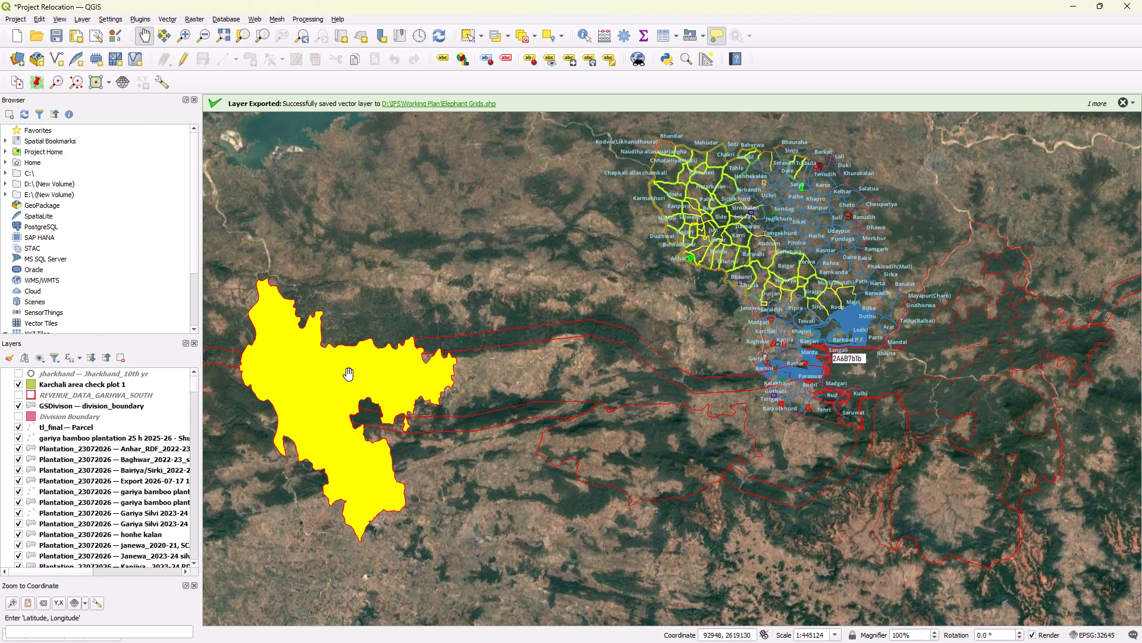
{"action": "scroll", "coordinate": [287, 367], "scroll_direction": "down", "scroll_amount": 1}
{"action": "left_click_drag", "start_coordinate": [302, 373], "coordinate": [421, 386]}
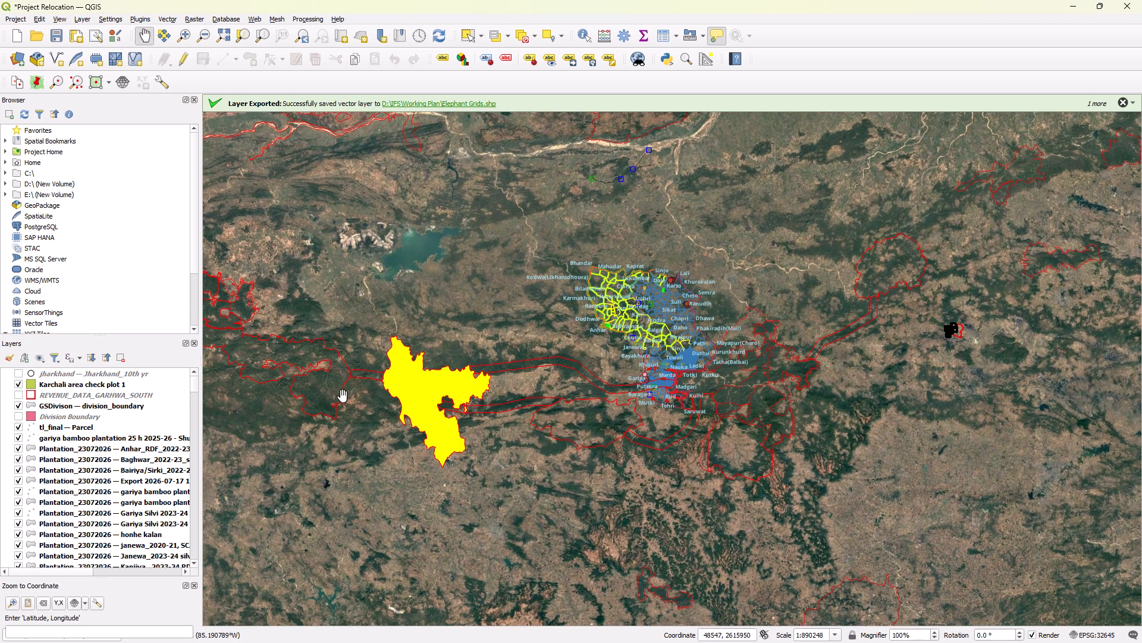
{"action": "left_click_drag", "start_coordinate": [342, 397], "coordinate": [490, 433]}
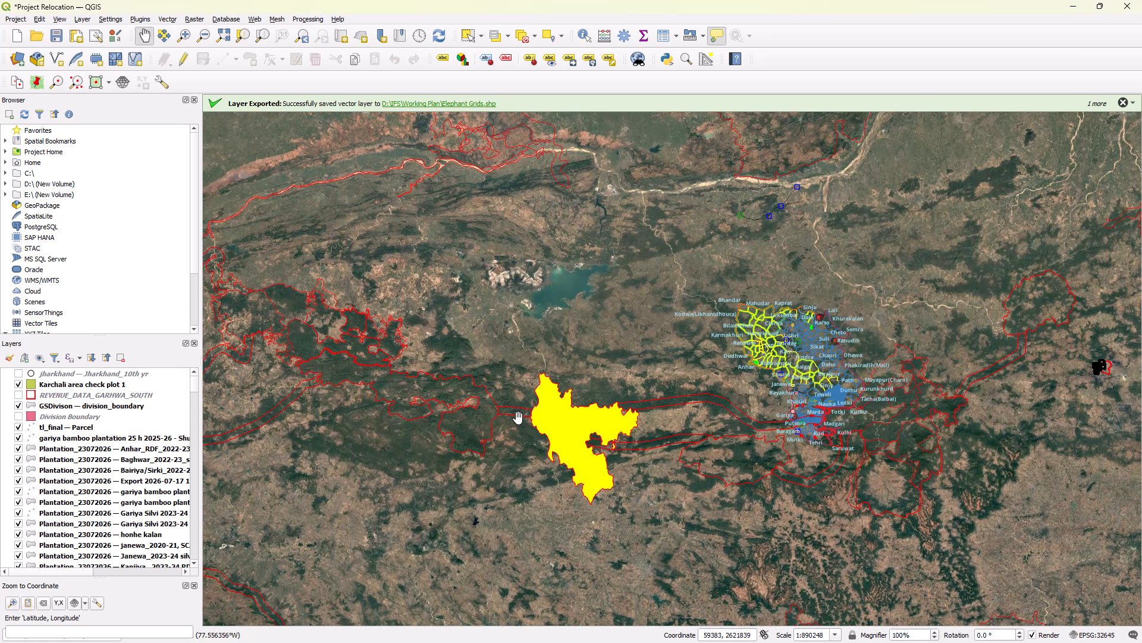
{"action": "scroll", "coordinate": [518, 418], "scroll_direction": "up", "scroll_amount": 4, "text": "ctrl"}
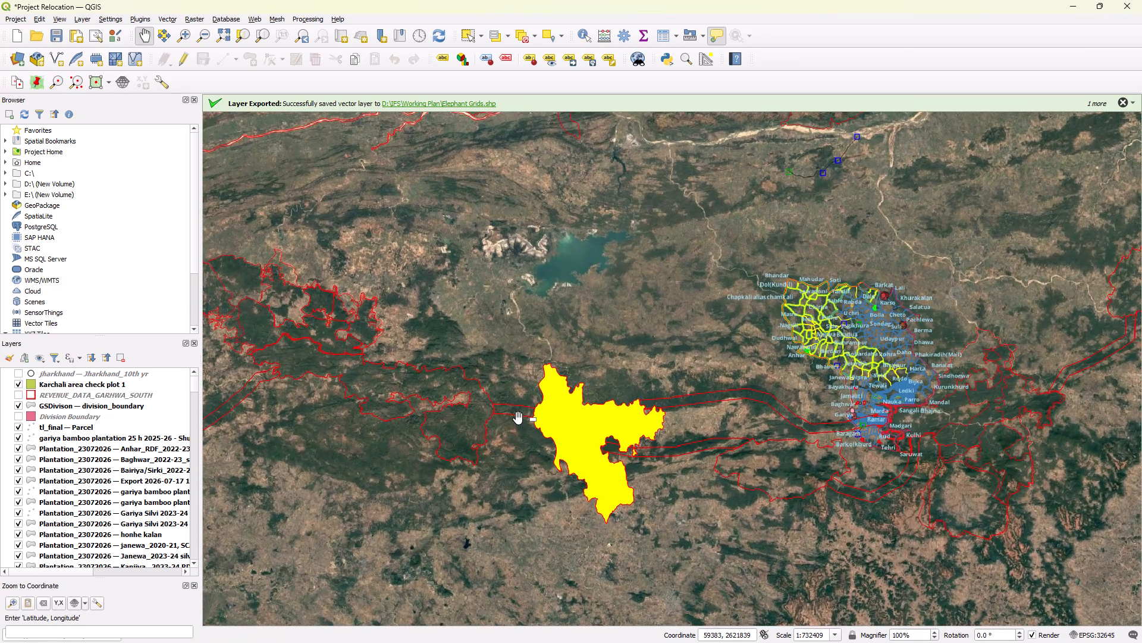
{"action": "scroll", "coordinate": [518, 418], "scroll_direction": "up", "scroll_amount": 2, "text": "ctrl"}
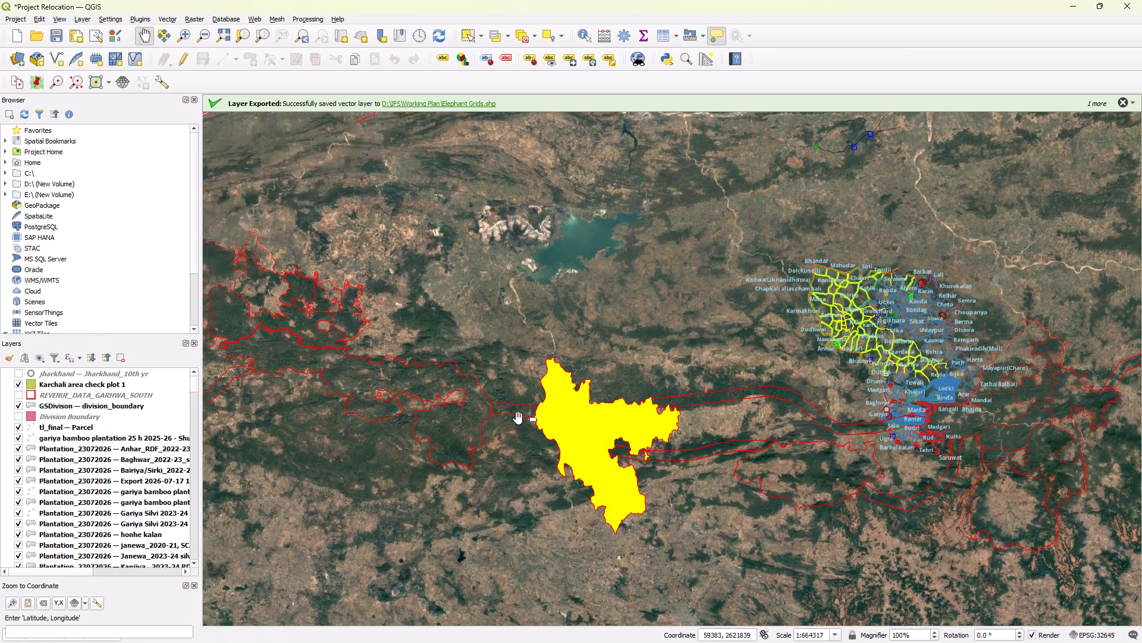